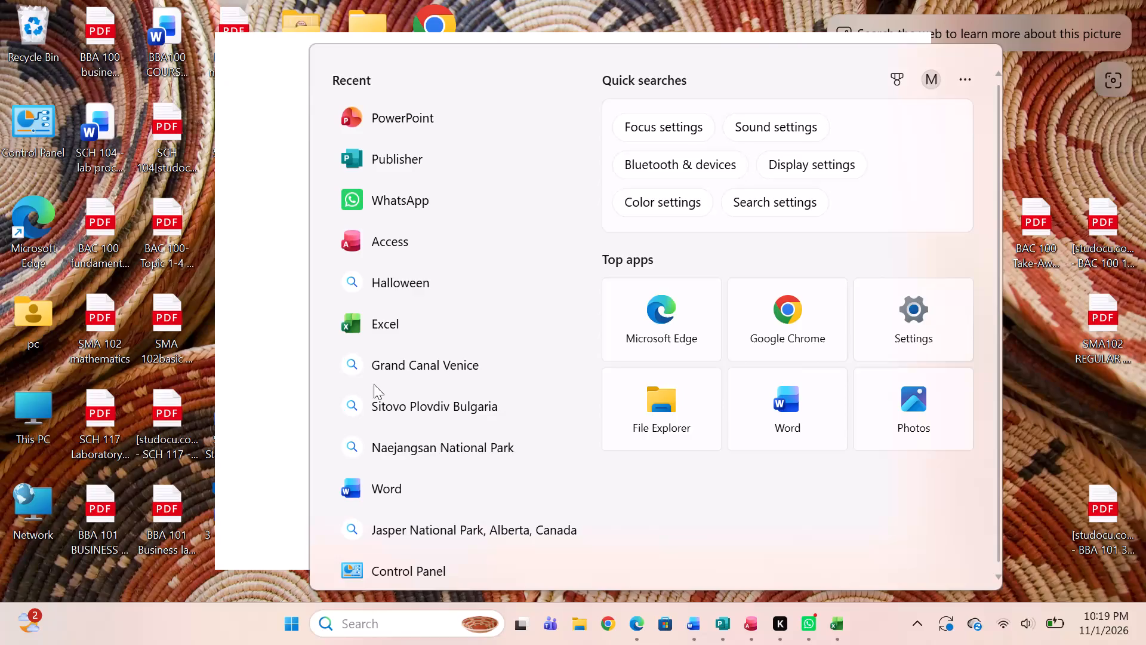
# Open Word and create a new blank document in a maximized window.
pyautogui.click(388, 486)
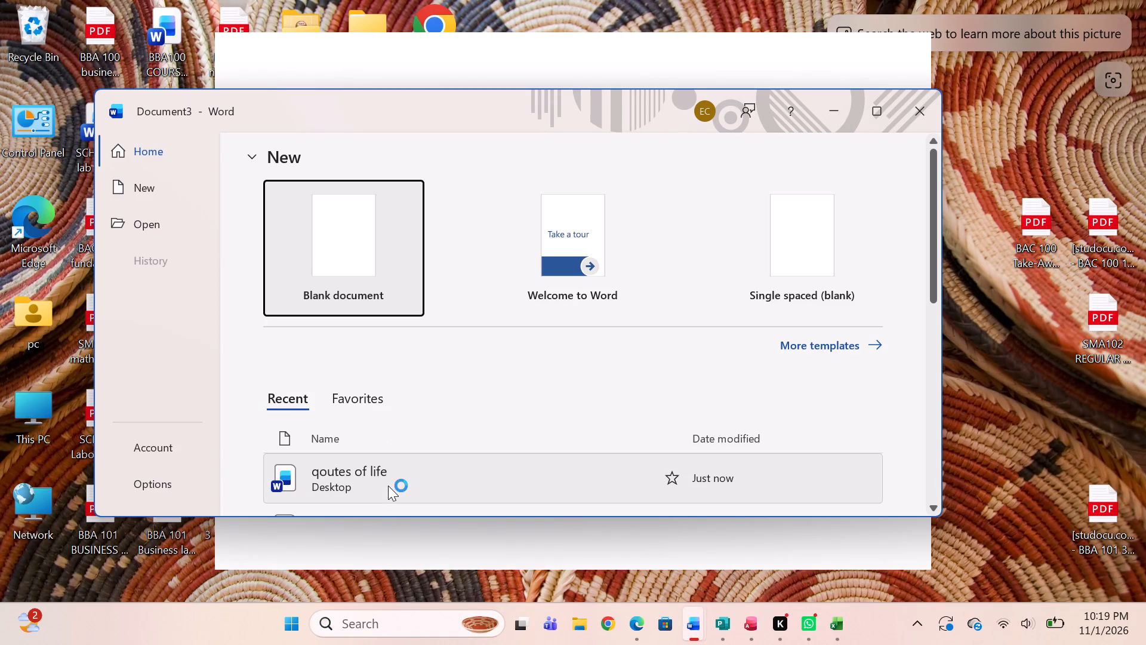
pyautogui.click(155, 189)
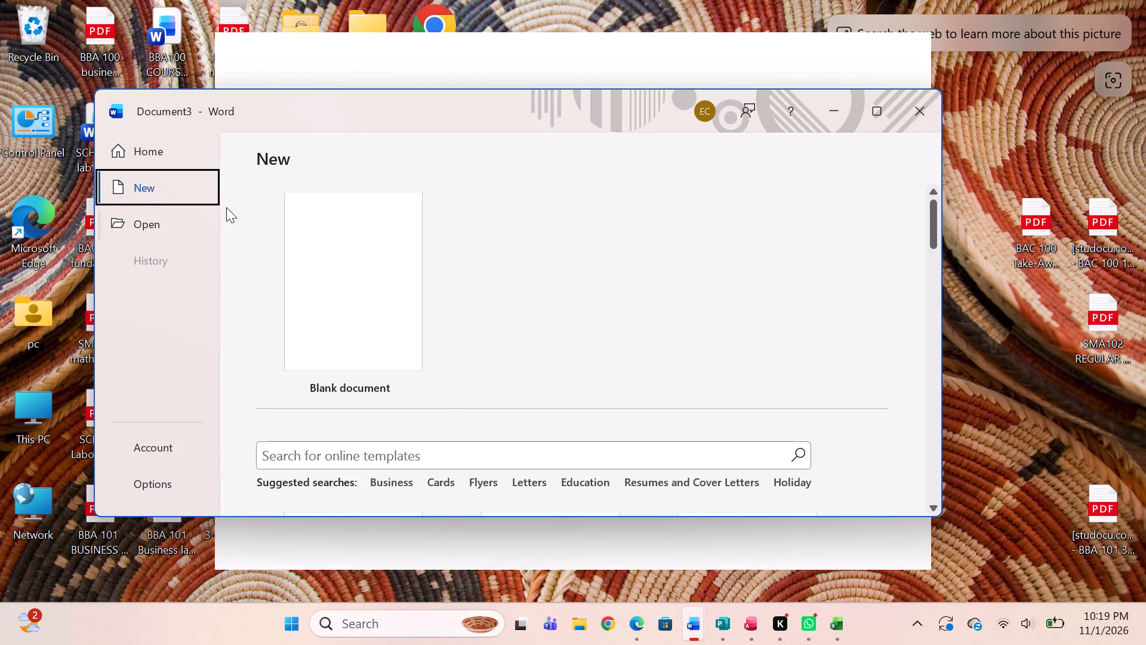
pyautogui.click(350, 265)
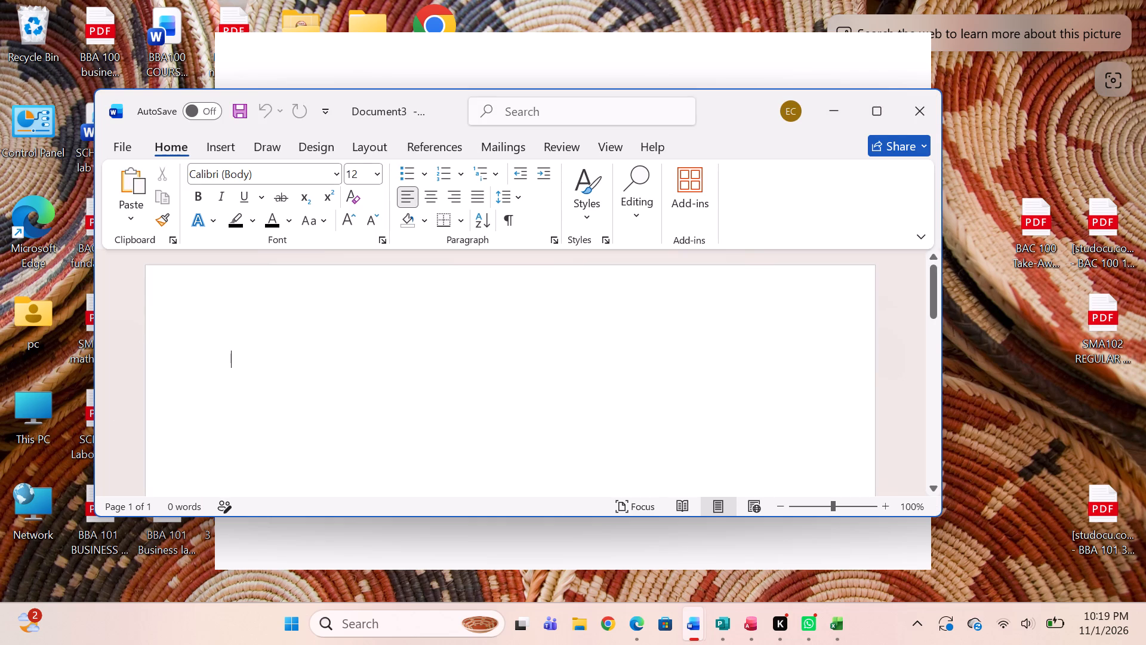
pyautogui.click(877, 106)
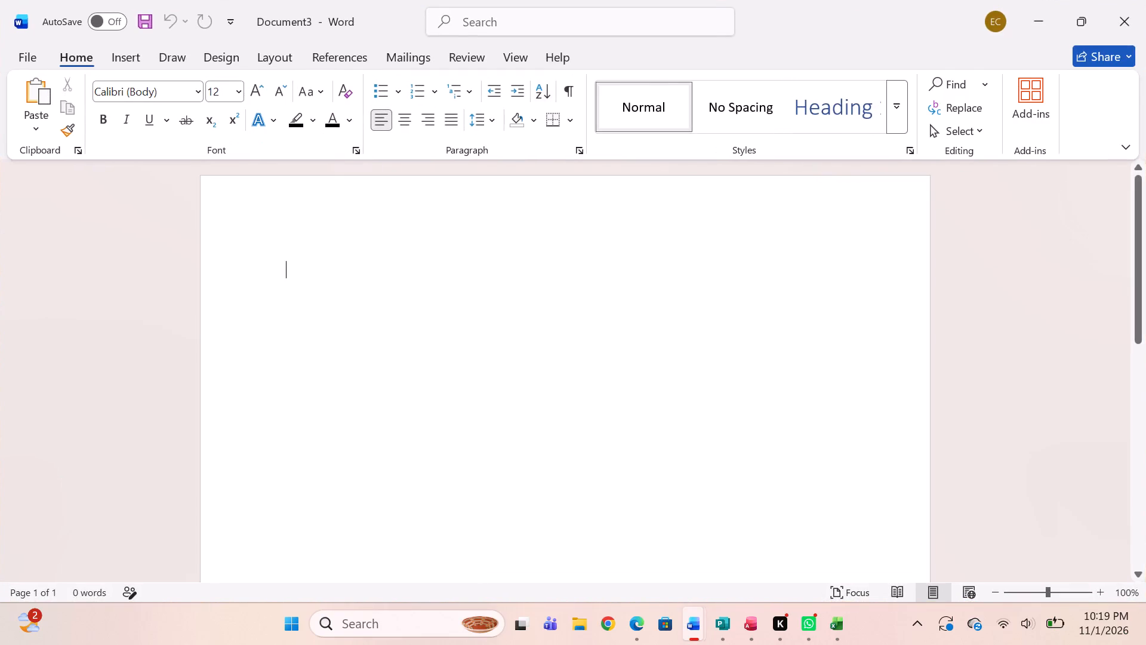
# Save the blank document to the Desktop folder as a Word document named "CHURCH DEC ACTIVITY SEMINOR".
pyautogui.click(26, 64)
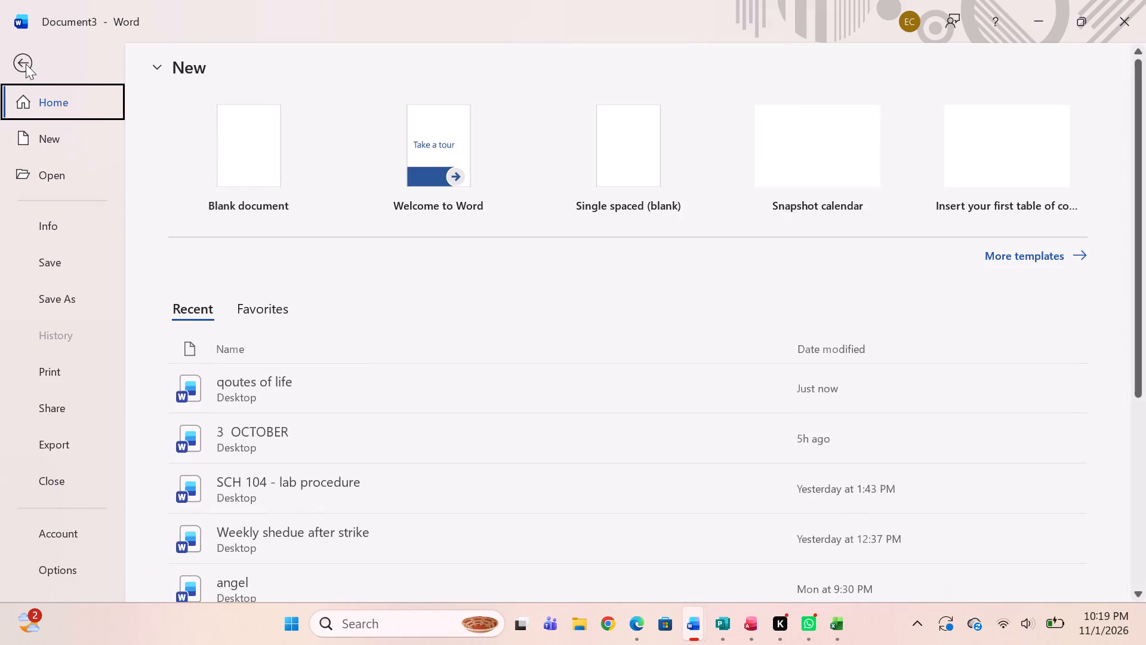
pyautogui.click(69, 296)
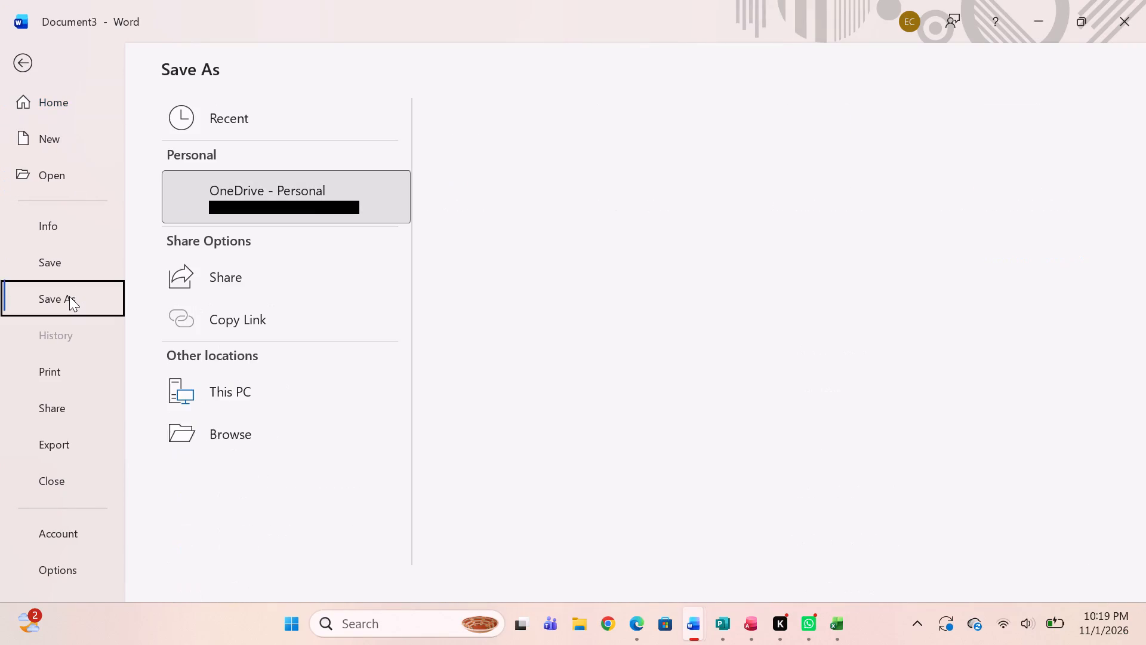
pyautogui.click(260, 383)
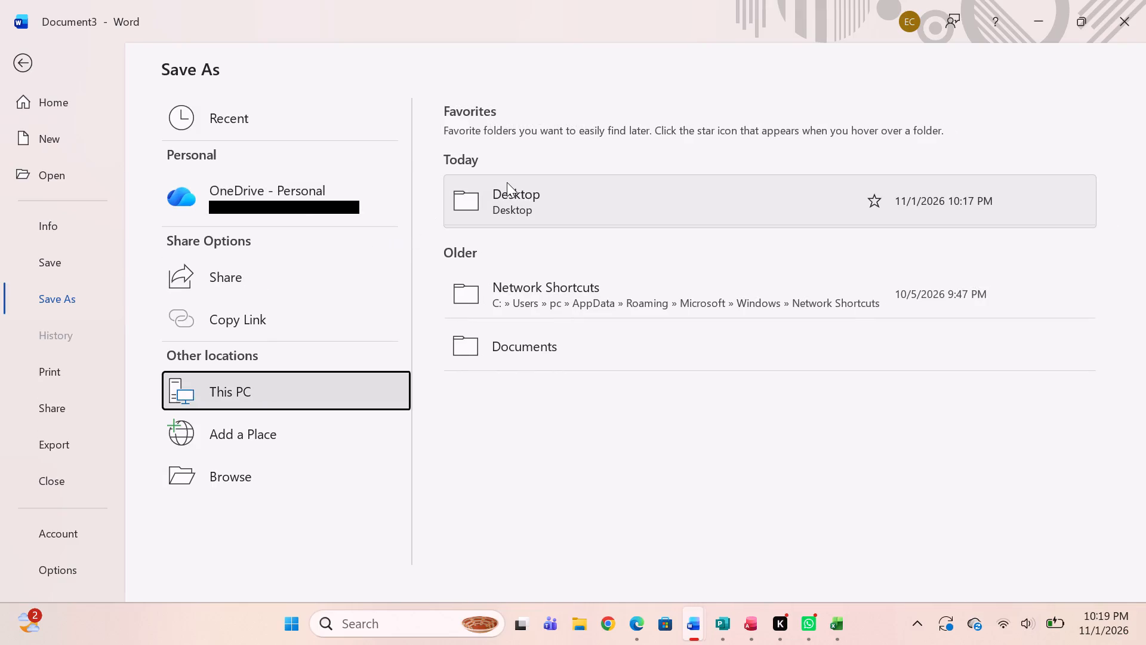
pyautogui.click(507, 182)
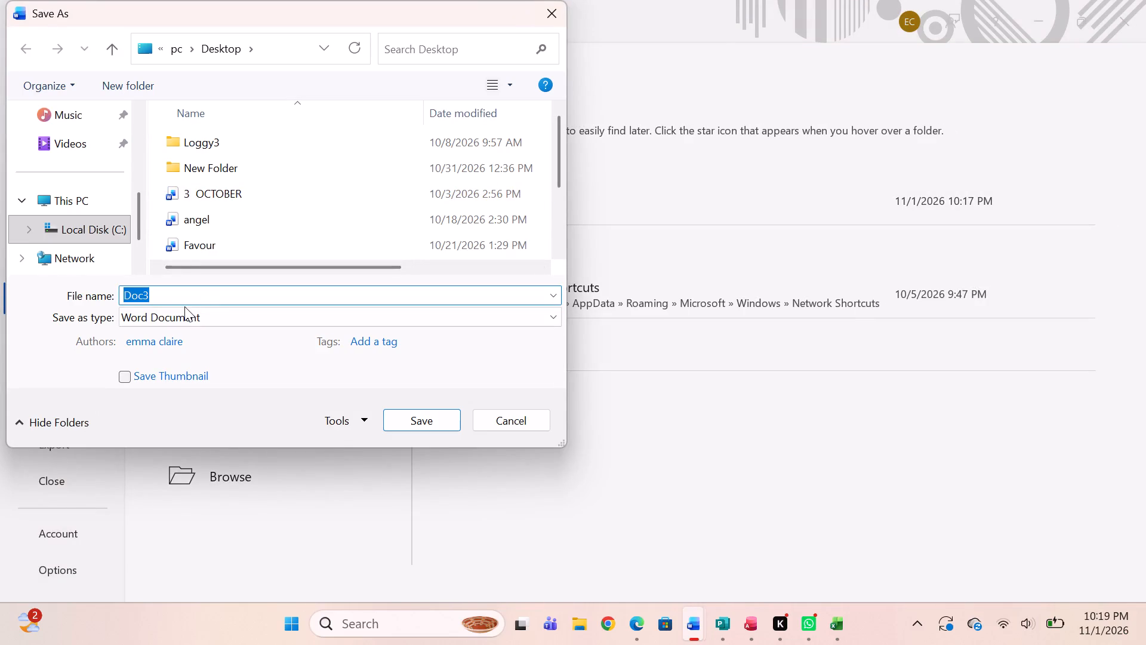
pyautogui.write('CHU')
pyautogui.write('RCH')
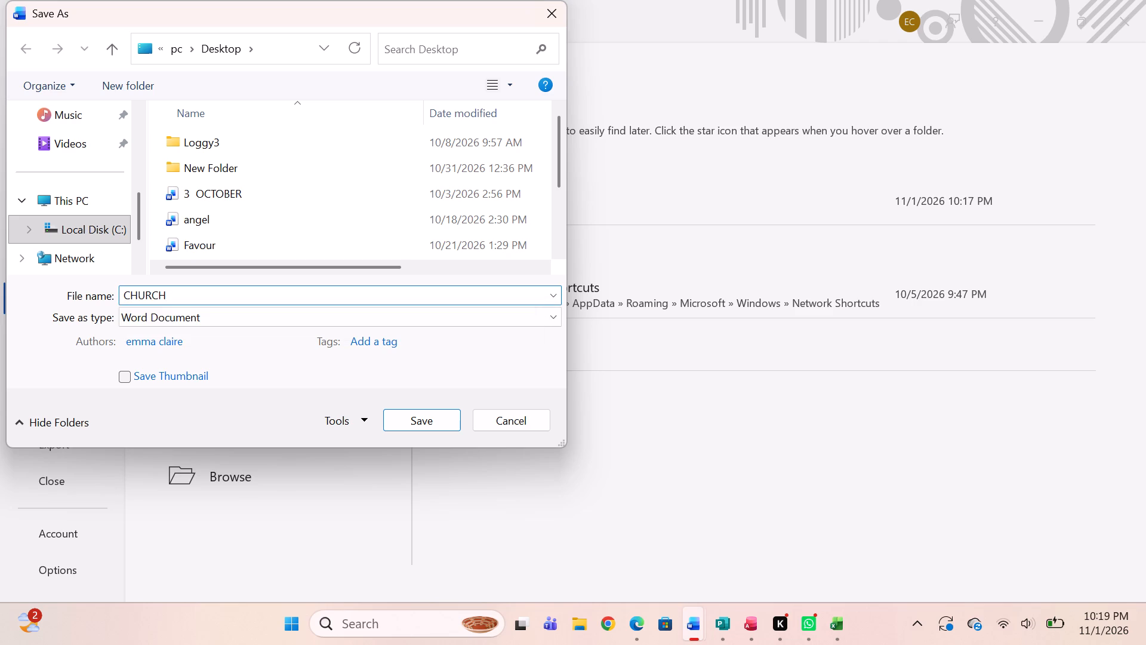
pyautogui.press('space')
pyautogui.write('DEC')
pyautogui.press('space')
pyautogui.press('a')
pyautogui.write('CTIVI')
pyautogui.press('t')
pyautogui.write('Y')
pyautogui.press('space')
pyautogui.write('SEMINOR')
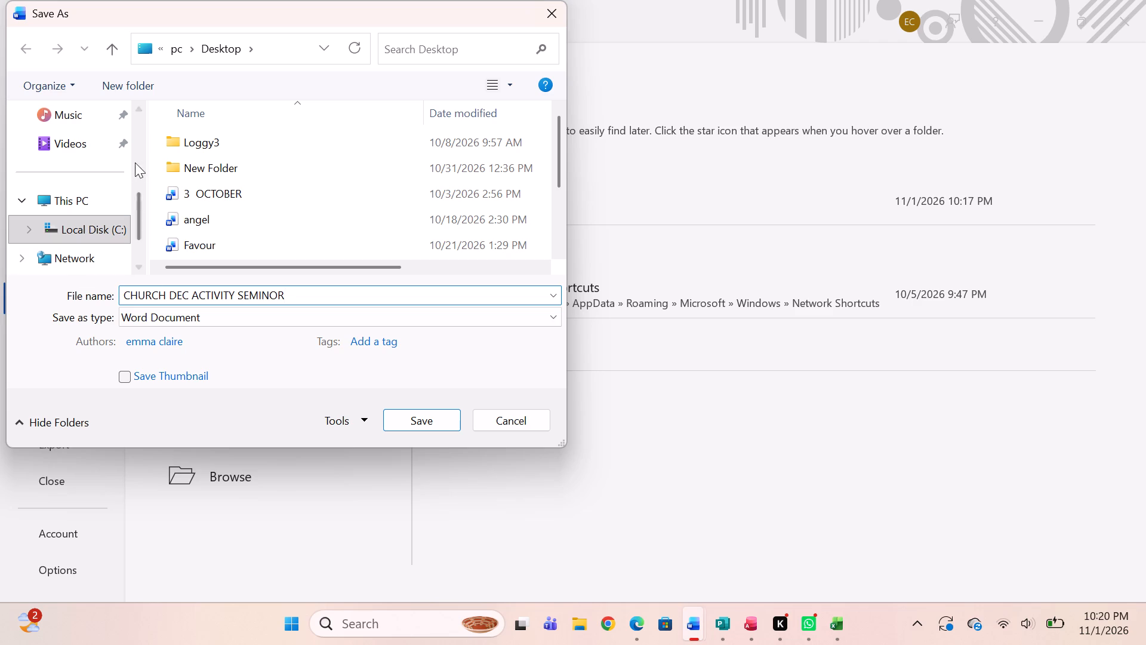
pyautogui.scroll(1, 87, 201)
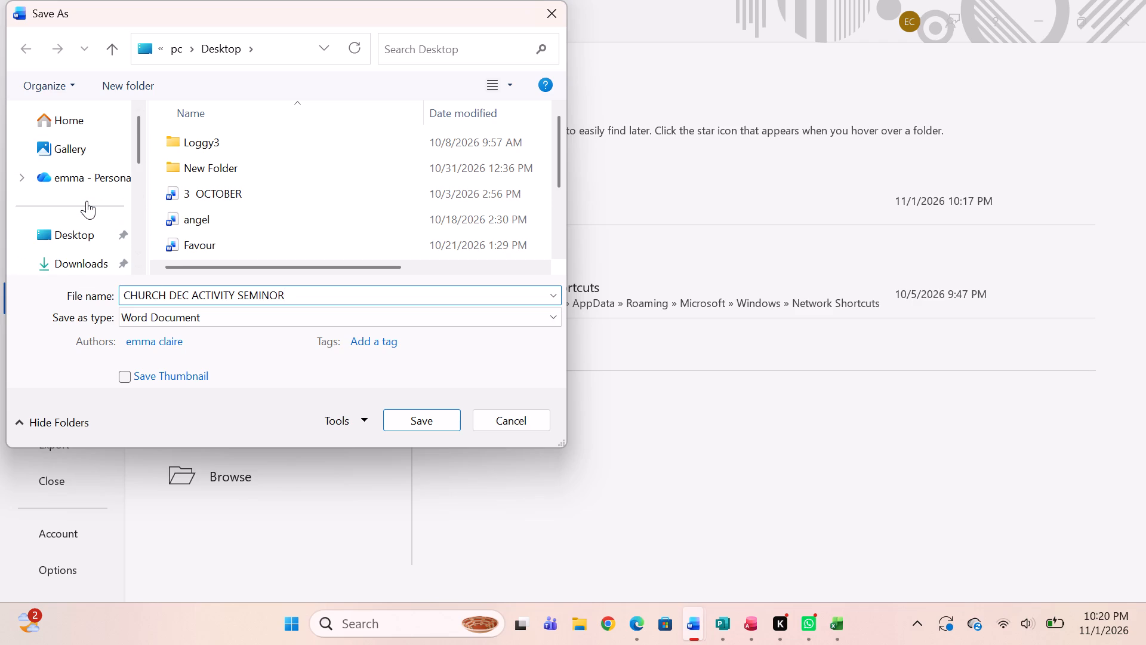
pyautogui.click(73, 243)
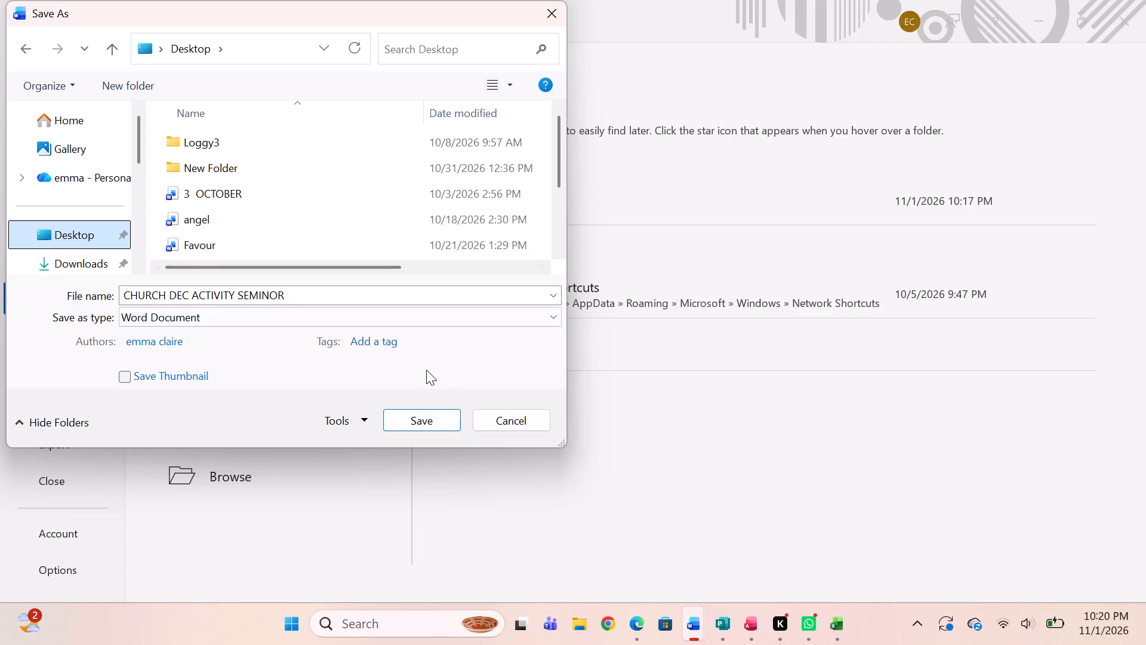
pyautogui.click(430, 416)
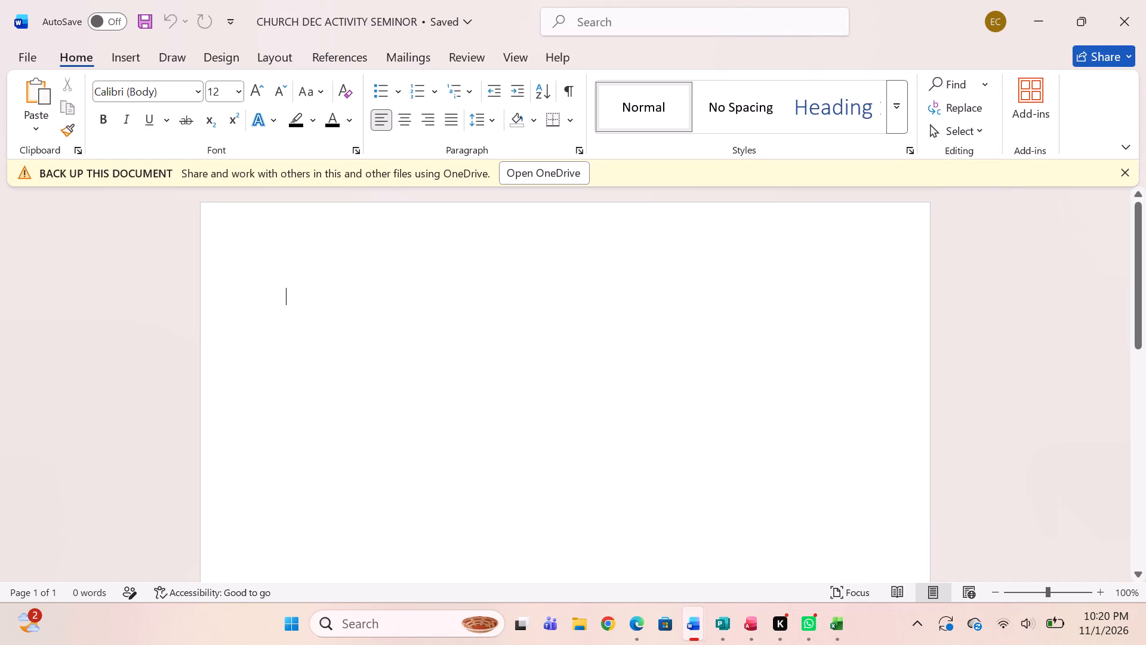
# Set the text font to Times New Roman at size 12 and save the document.
pyautogui.click(201, 91)
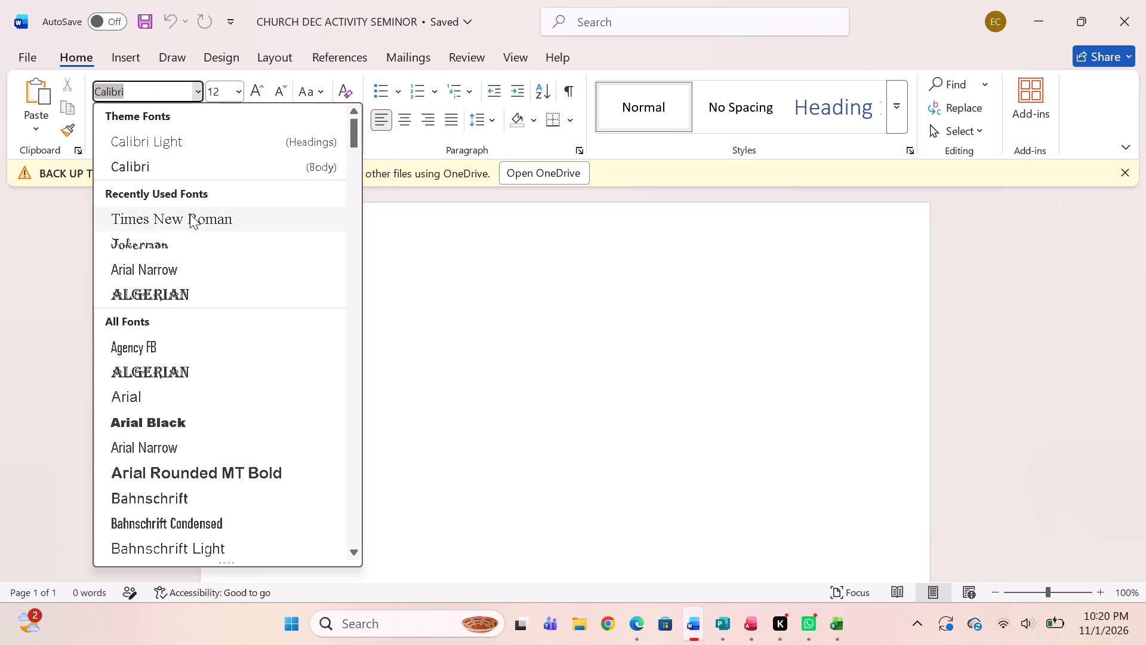
pyautogui.click(190, 214)
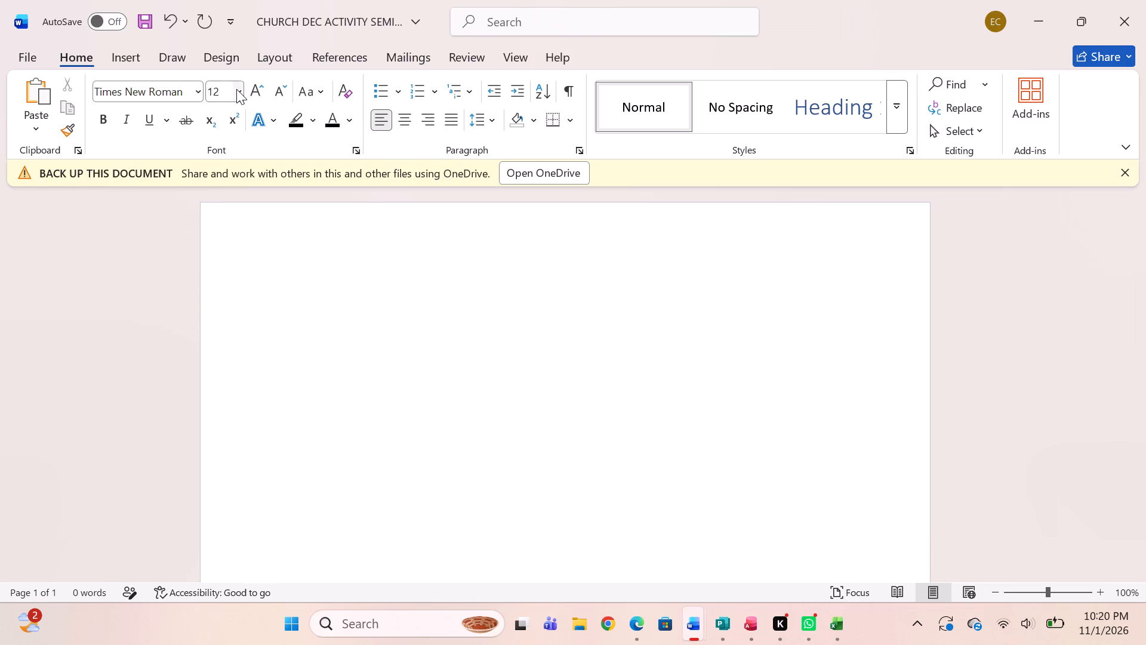
pyautogui.click(236, 89)
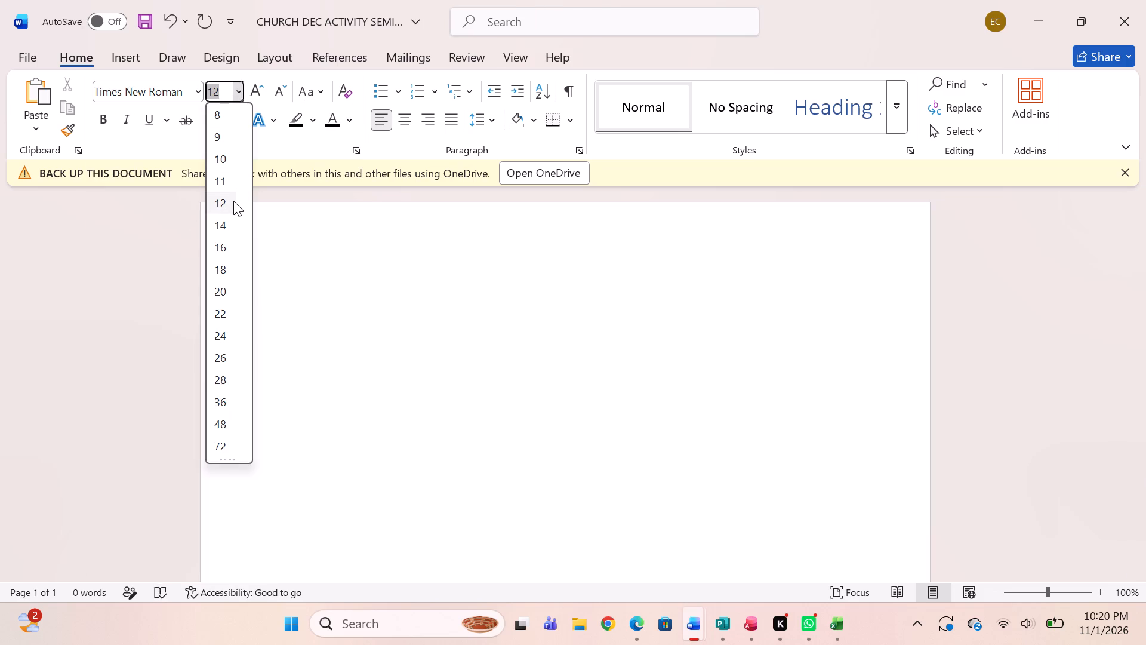
pyautogui.click(233, 201)
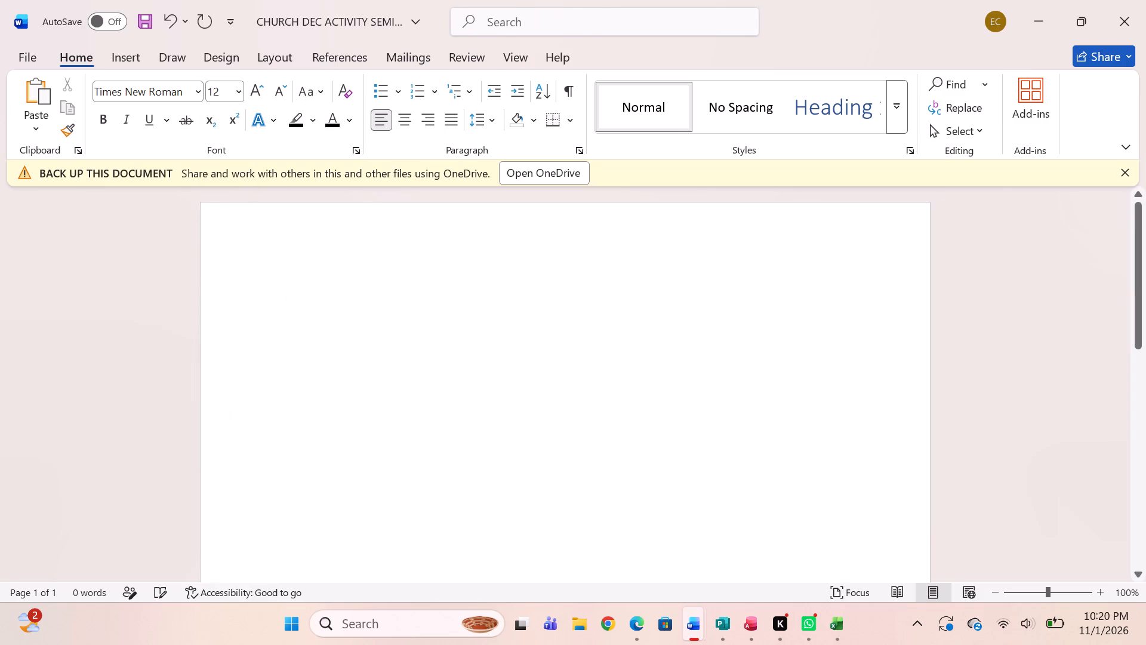
pyautogui.hotkey('ctrl', 's')
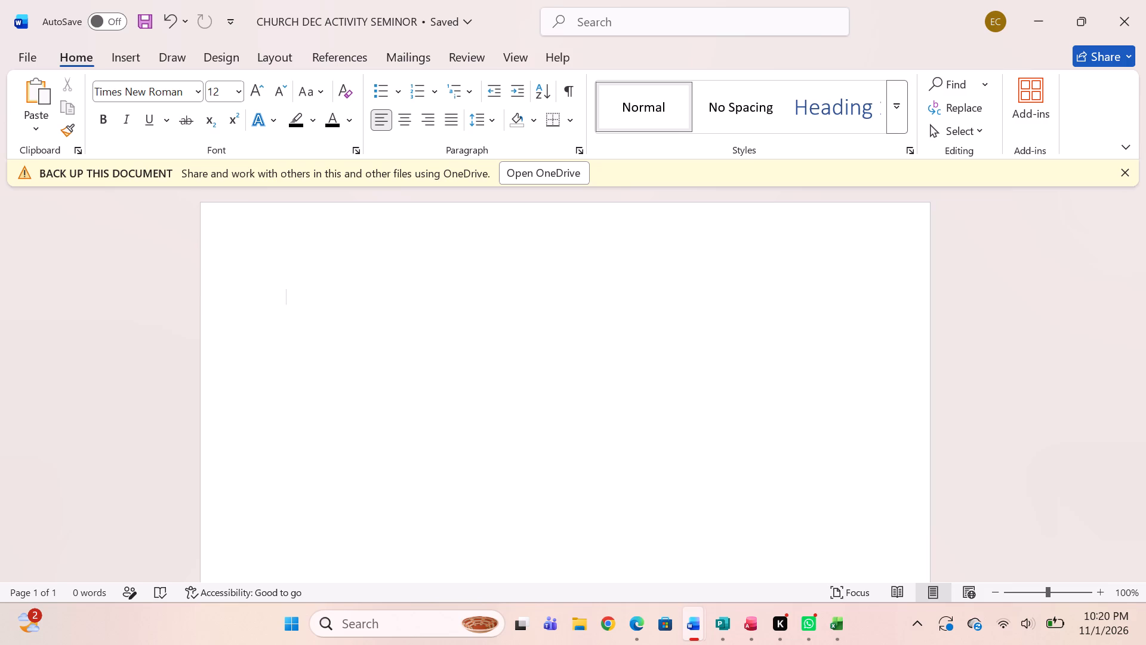
# Enter the heading "LEADERSHIP" on the first line of the document.
pyautogui.write('LEA')
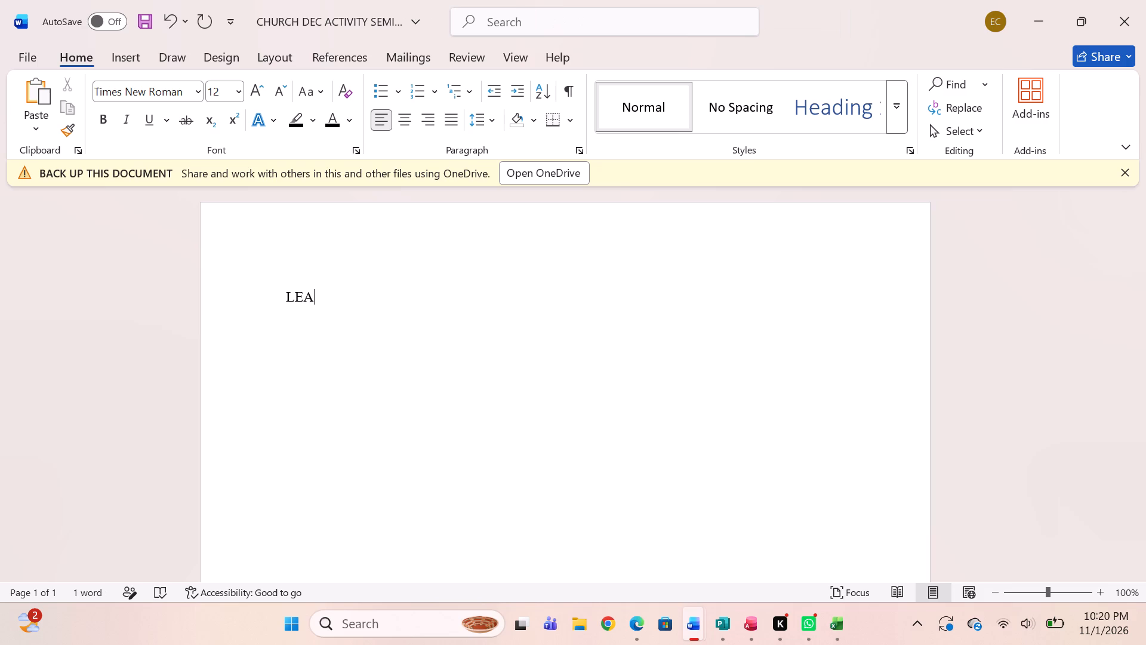
pyautogui.write('DERSHIP')
# Format the LEADERSHIP heading with the recently used red font color and font size 20.
pyautogui.click(284, 293)
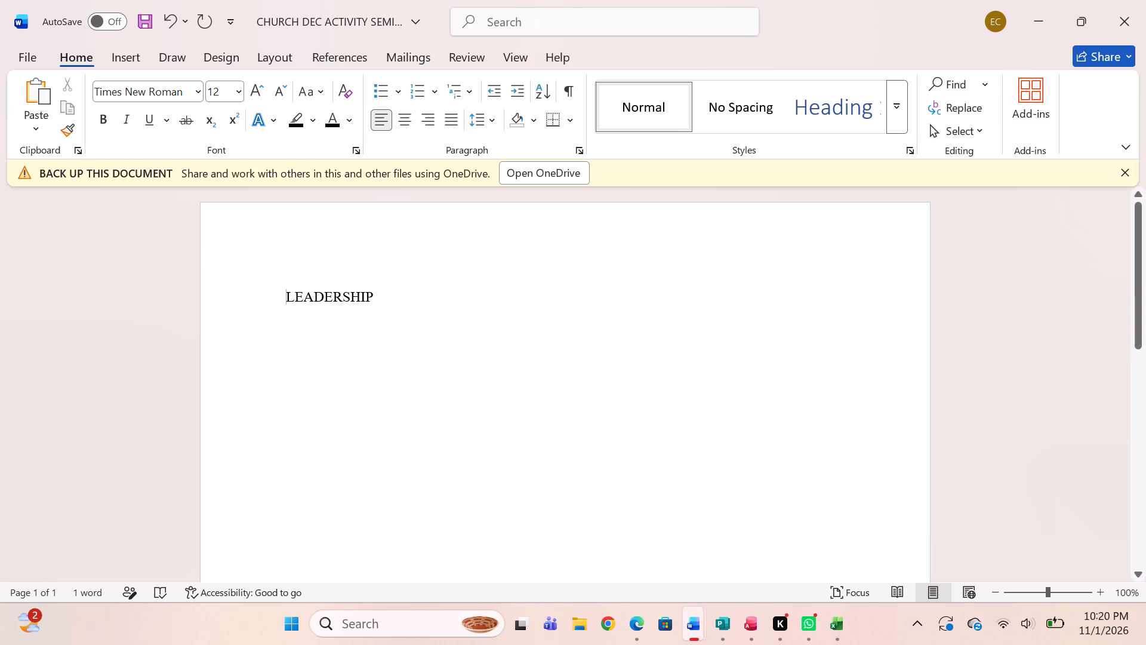
pyautogui.moveTo(282, 293); pyautogui.dragTo(387, 300)
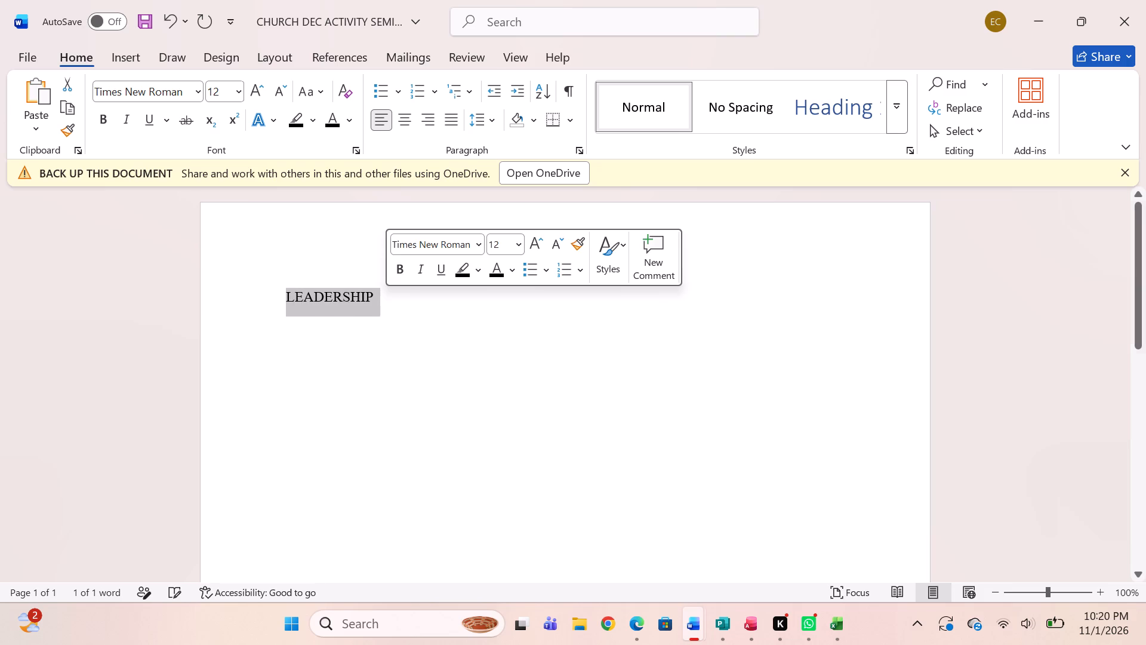
pyautogui.click(513, 271)
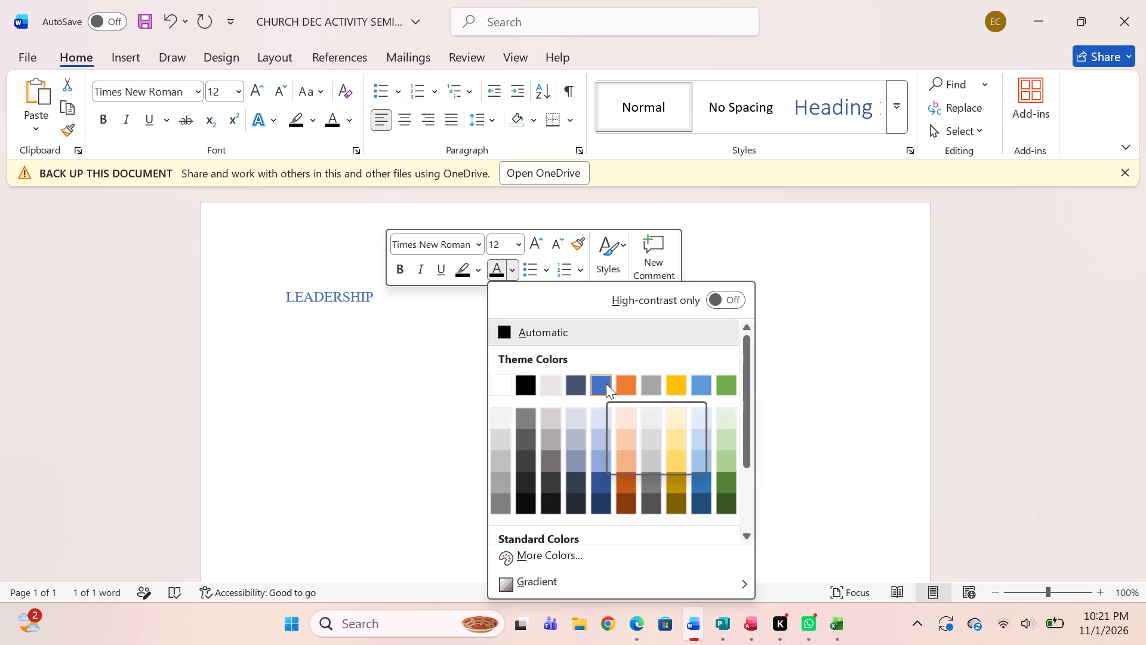
pyautogui.scroll(-1, 615, 397)
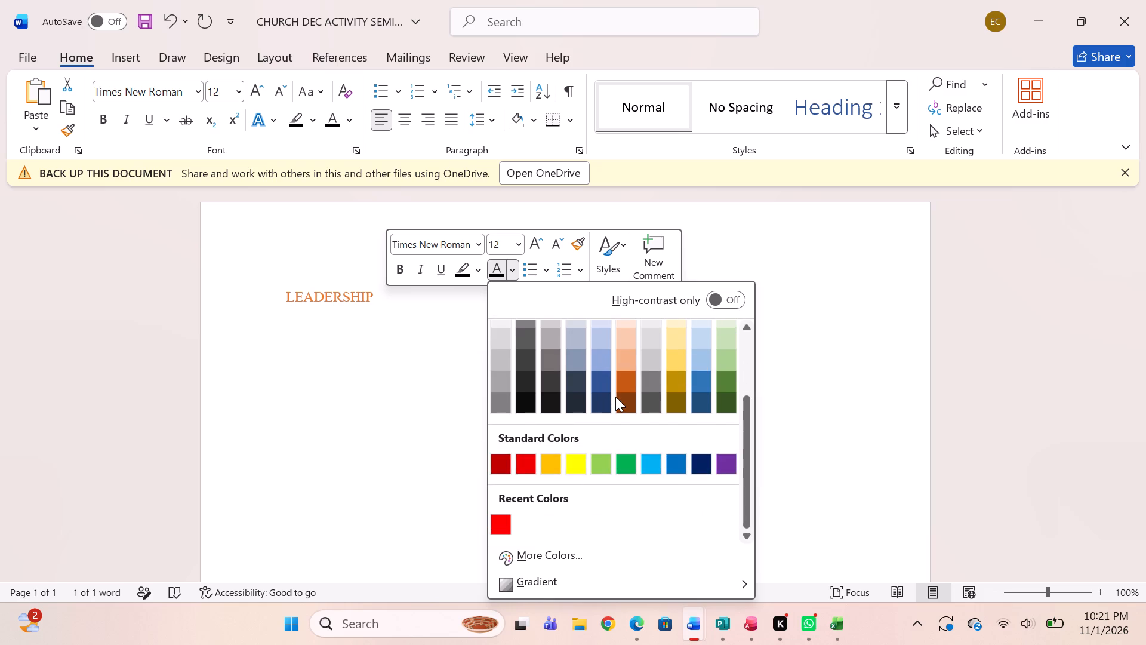
pyautogui.scroll(-1, 615, 397)
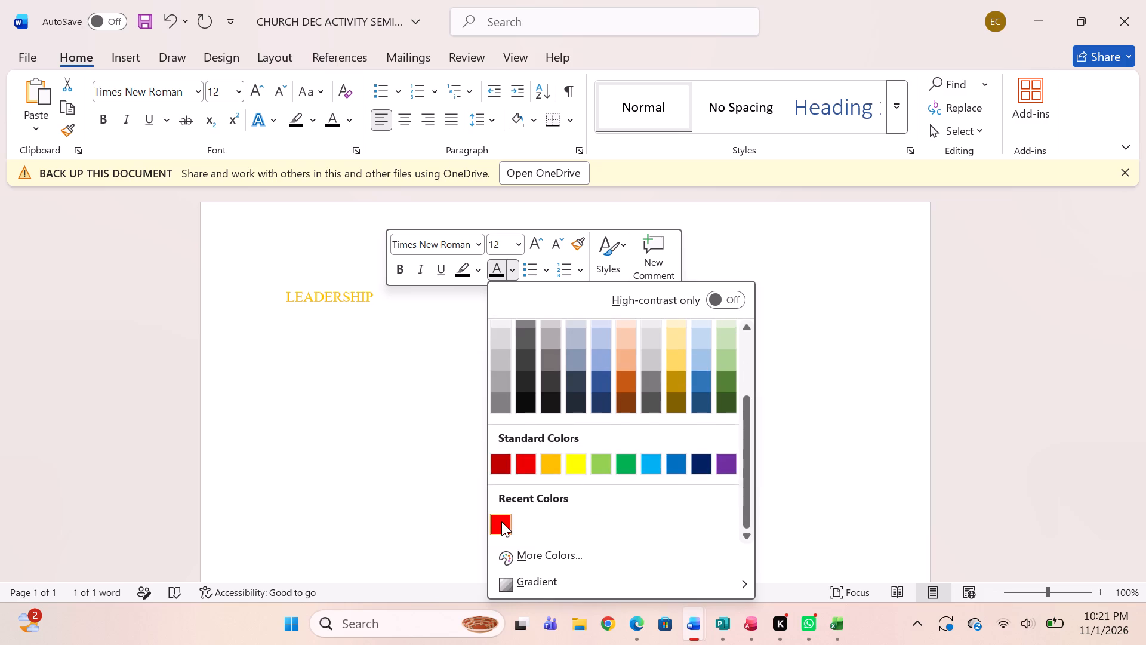
pyautogui.click(501, 521)
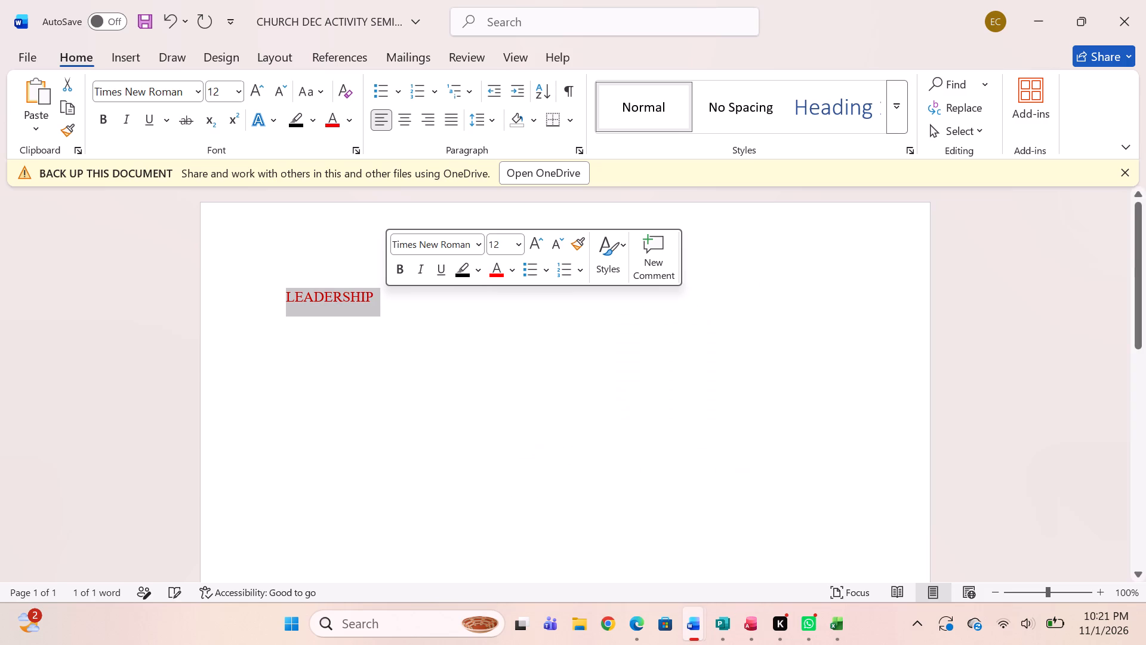
pyautogui.click(520, 245)
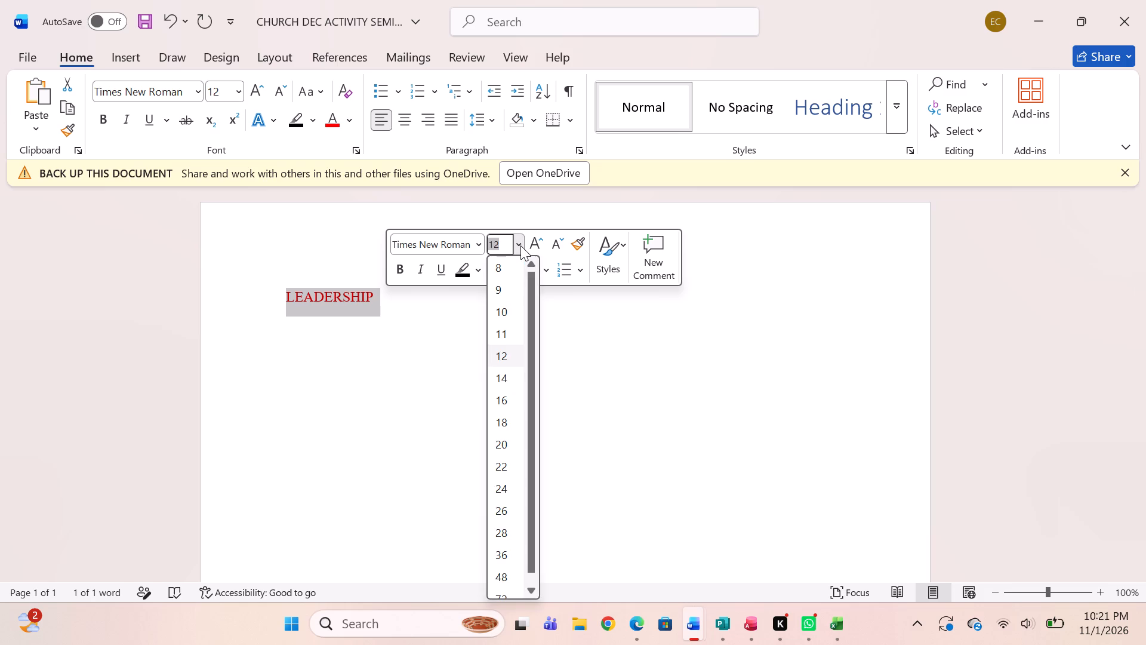
pyautogui.click(506, 444)
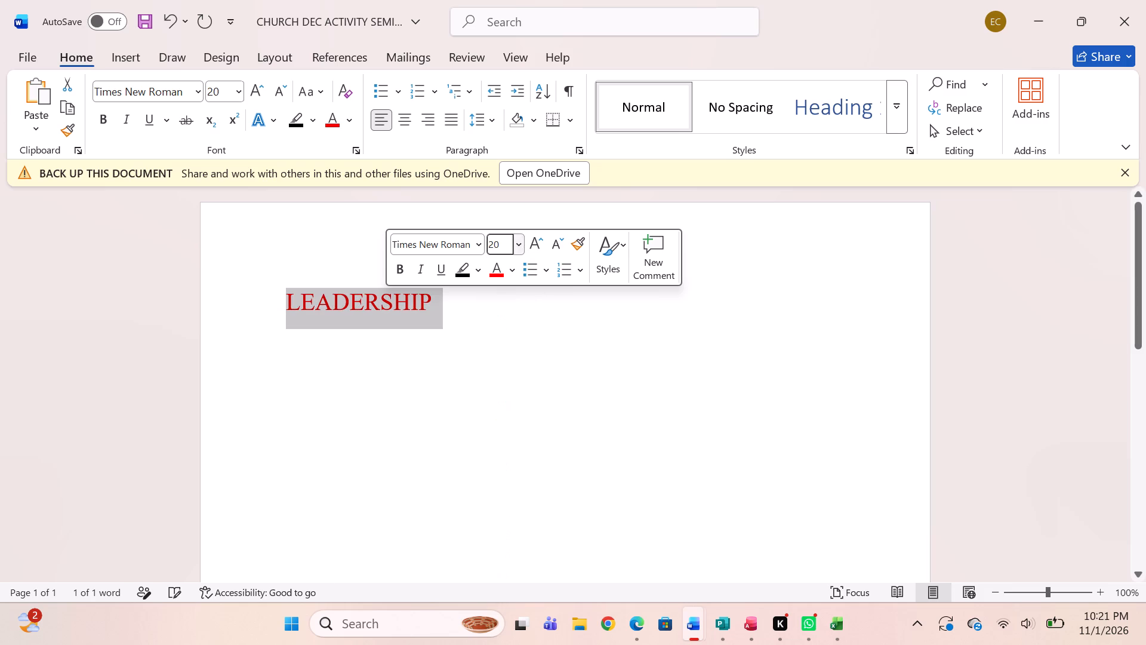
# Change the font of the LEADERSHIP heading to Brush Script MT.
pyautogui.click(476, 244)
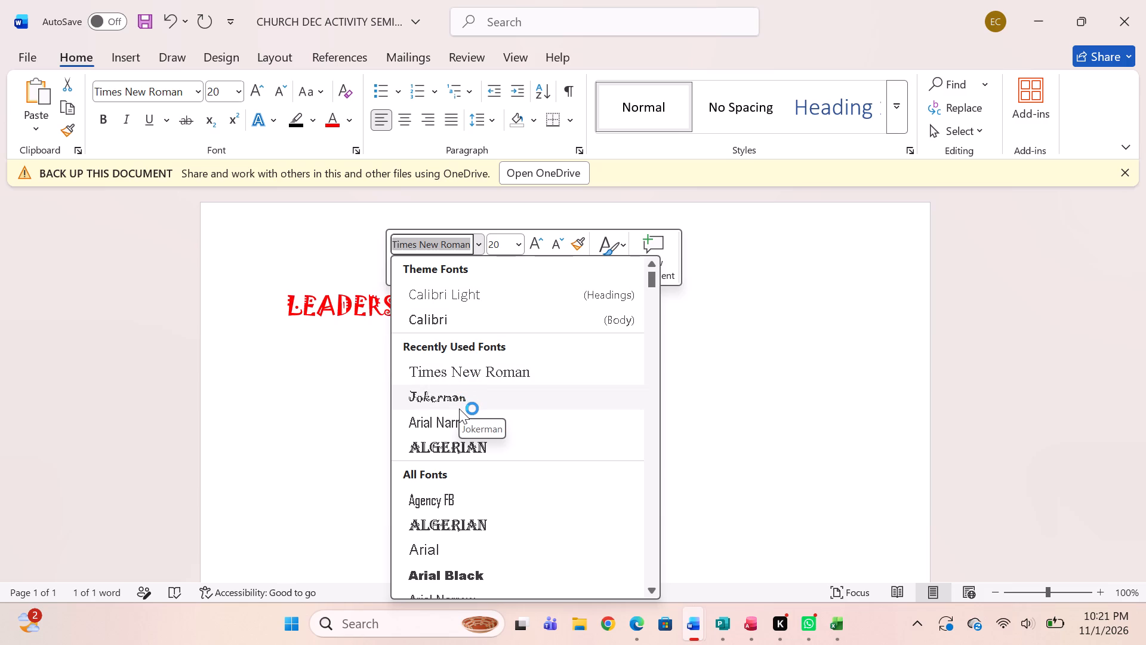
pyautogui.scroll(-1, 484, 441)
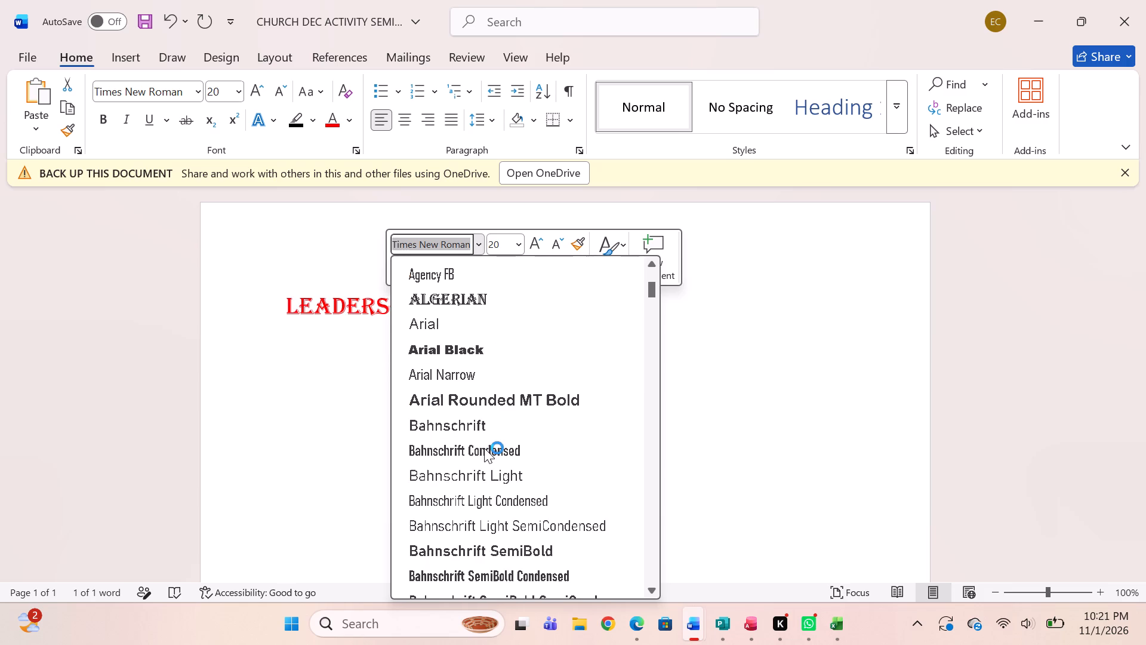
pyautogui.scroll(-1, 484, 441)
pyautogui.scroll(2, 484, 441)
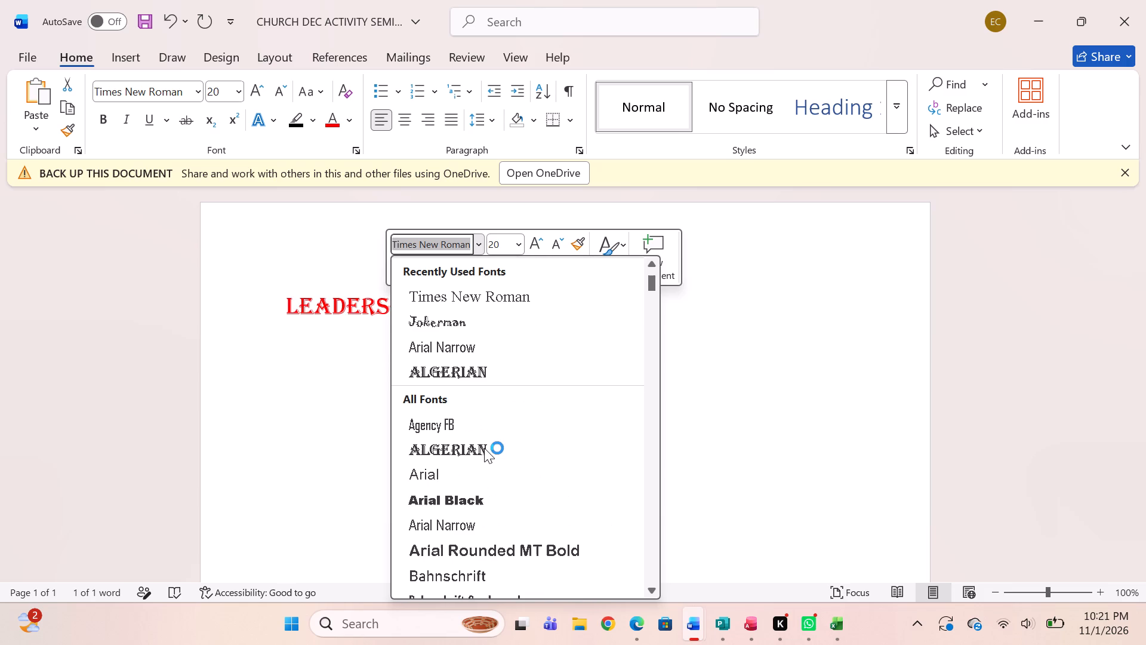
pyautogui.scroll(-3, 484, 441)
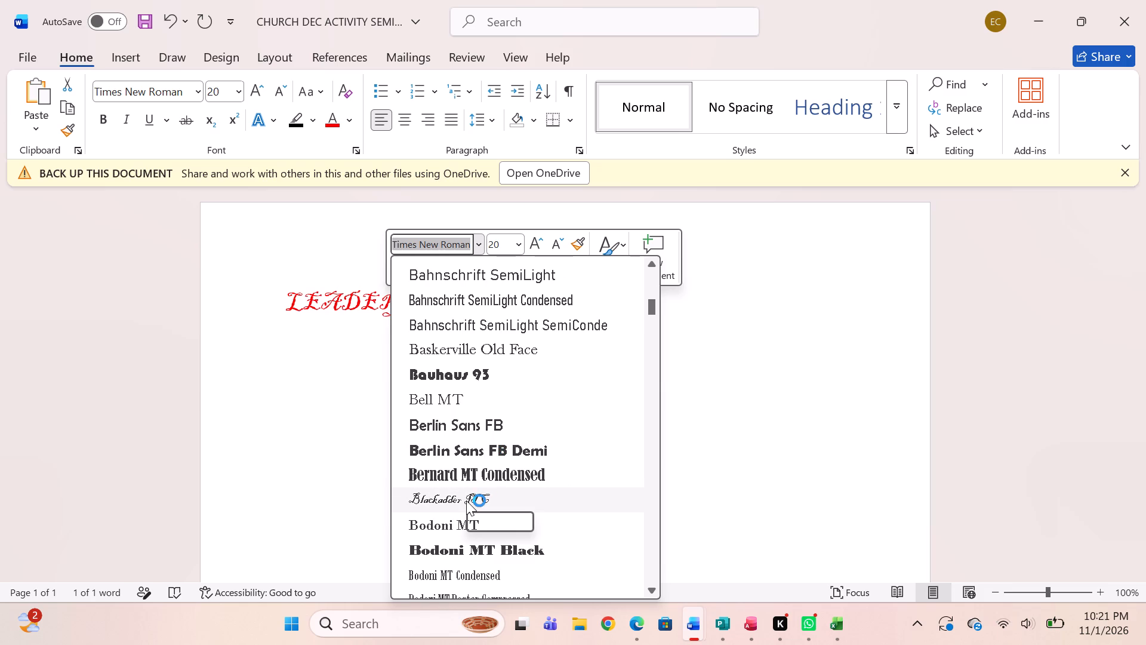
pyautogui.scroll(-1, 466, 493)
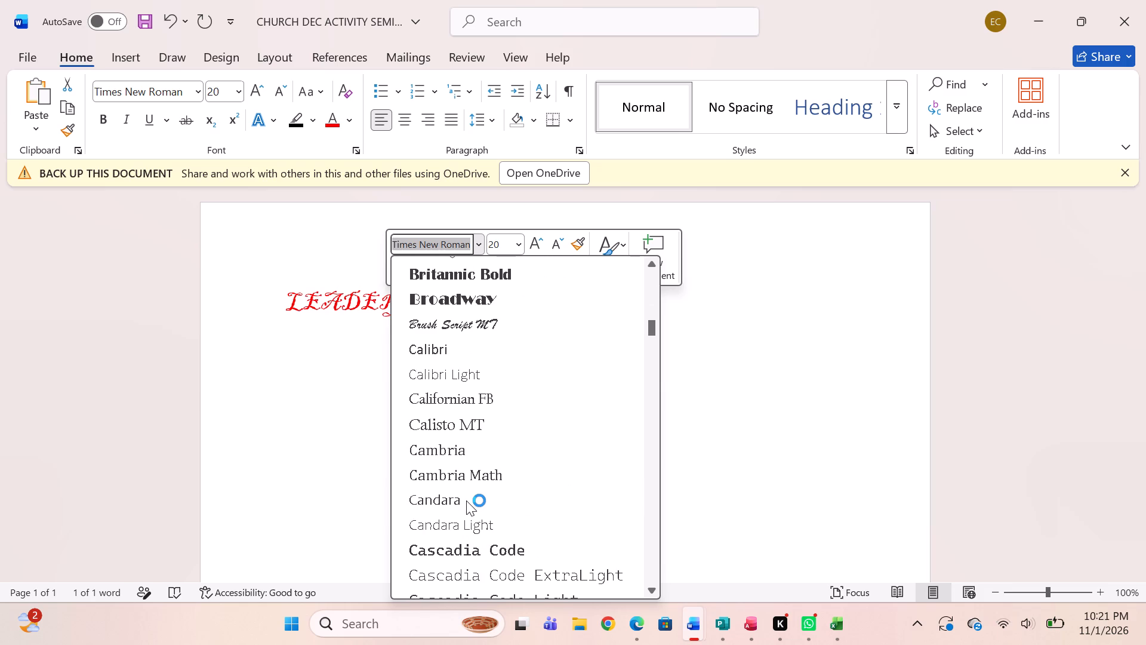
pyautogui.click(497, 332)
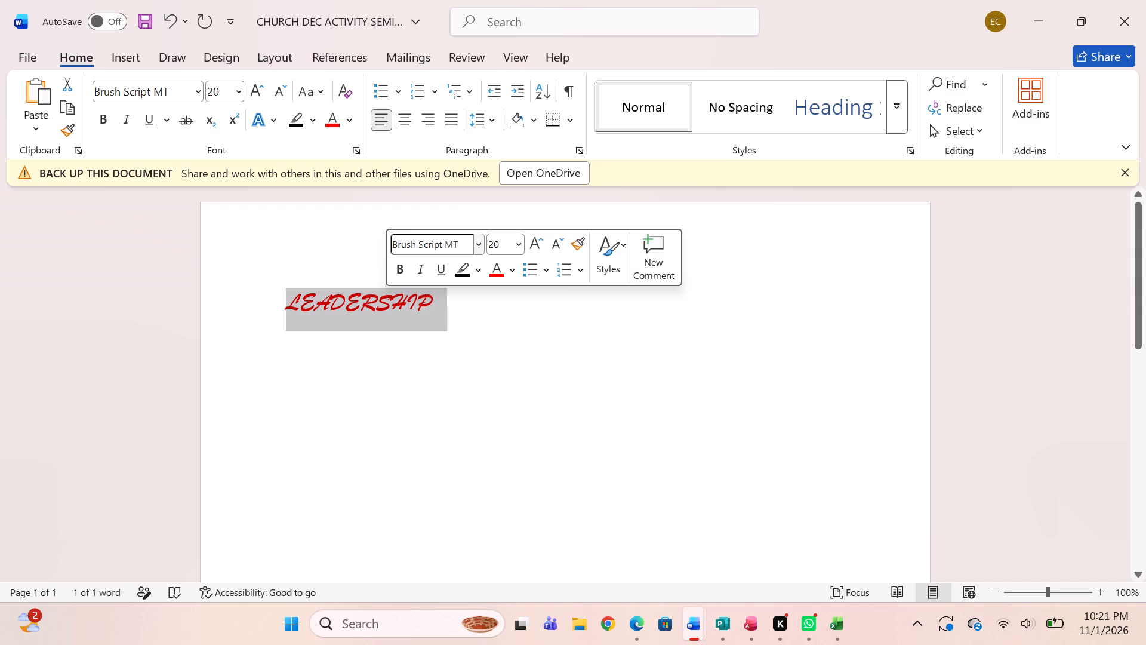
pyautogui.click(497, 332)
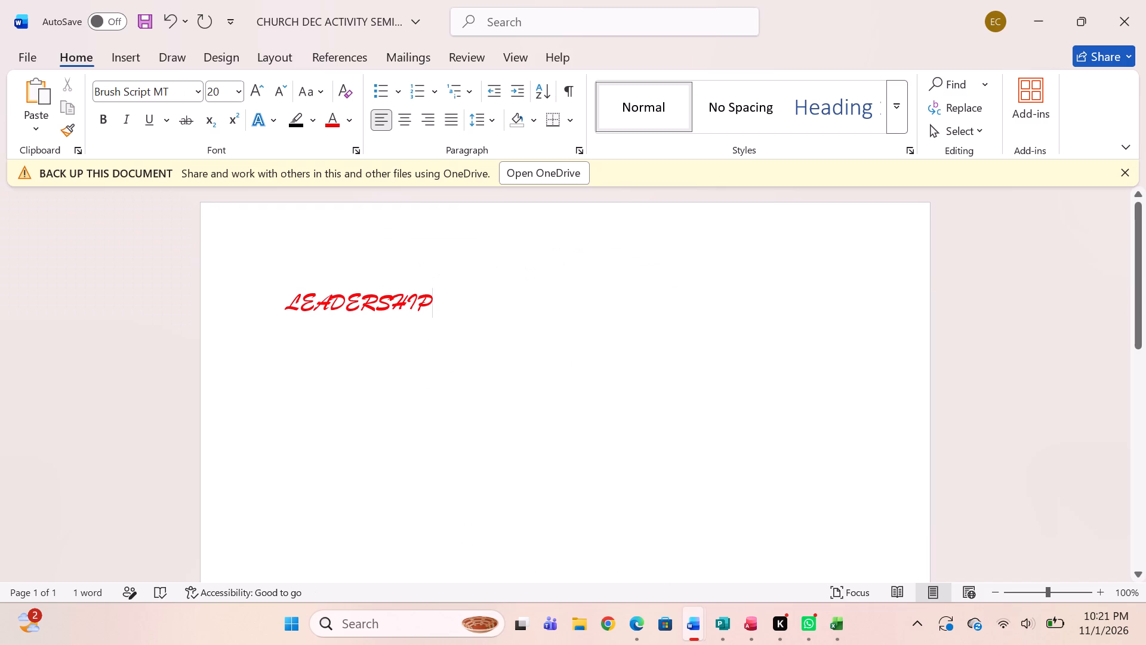
# Set the font of the whole LEADERSHIP heading to Arial Black and save the document.
pyautogui.click(283, 303)
pyautogui.moveTo(288, 303); pyautogui.dragTo(347, 296)
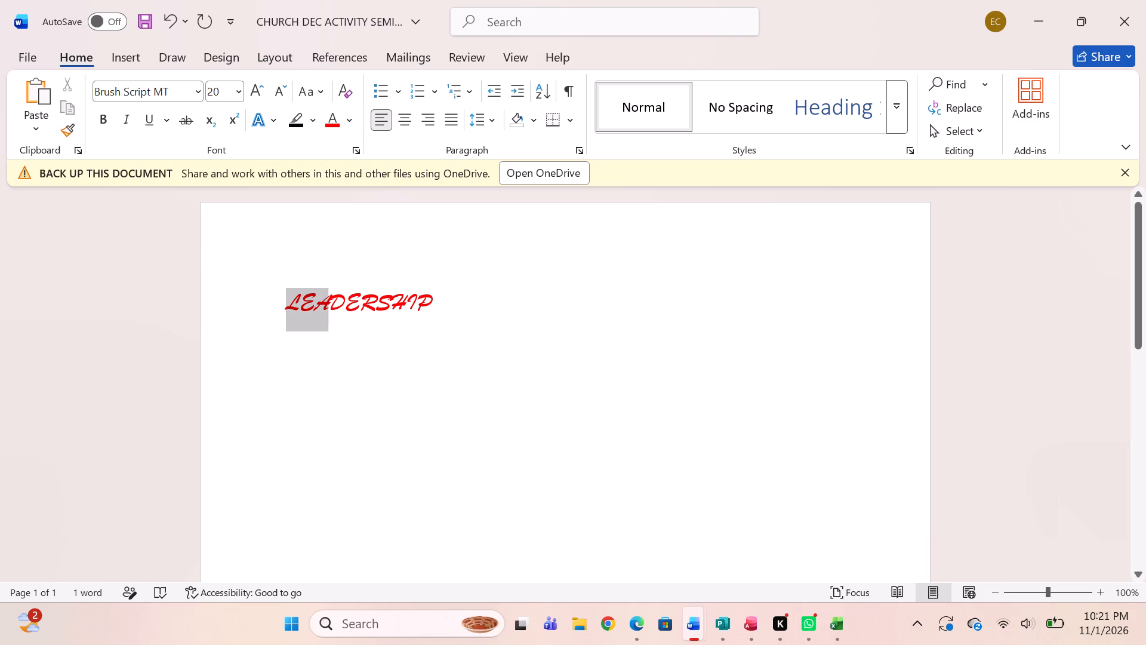
pyautogui.moveTo(347, 296); pyautogui.dragTo(444, 299)
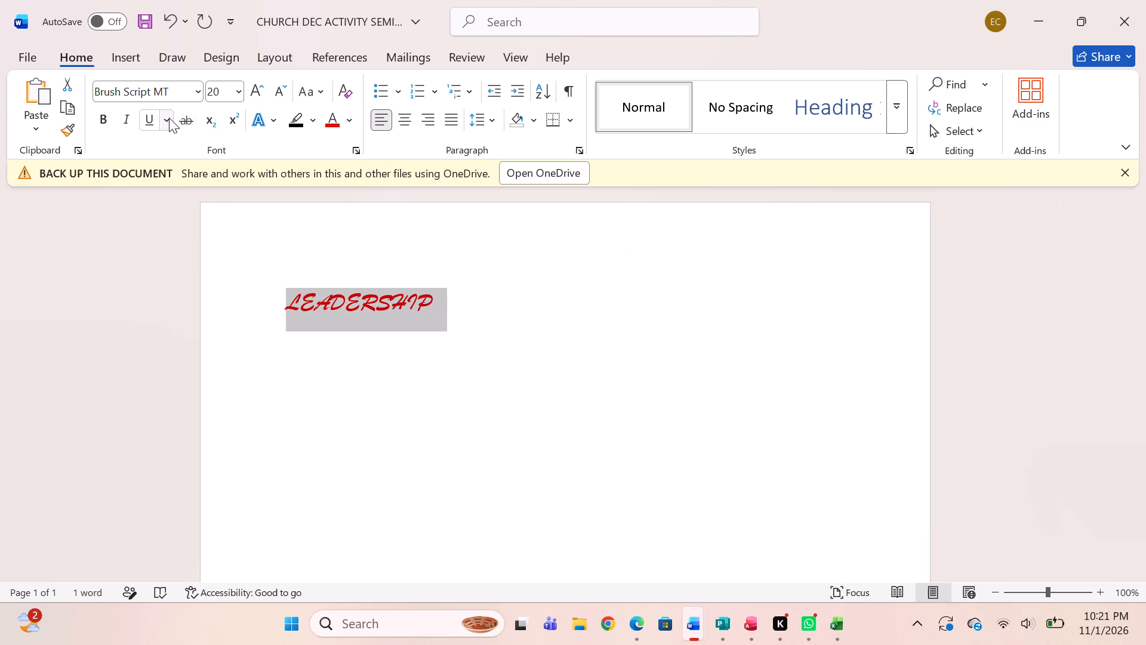
pyautogui.click(196, 95)
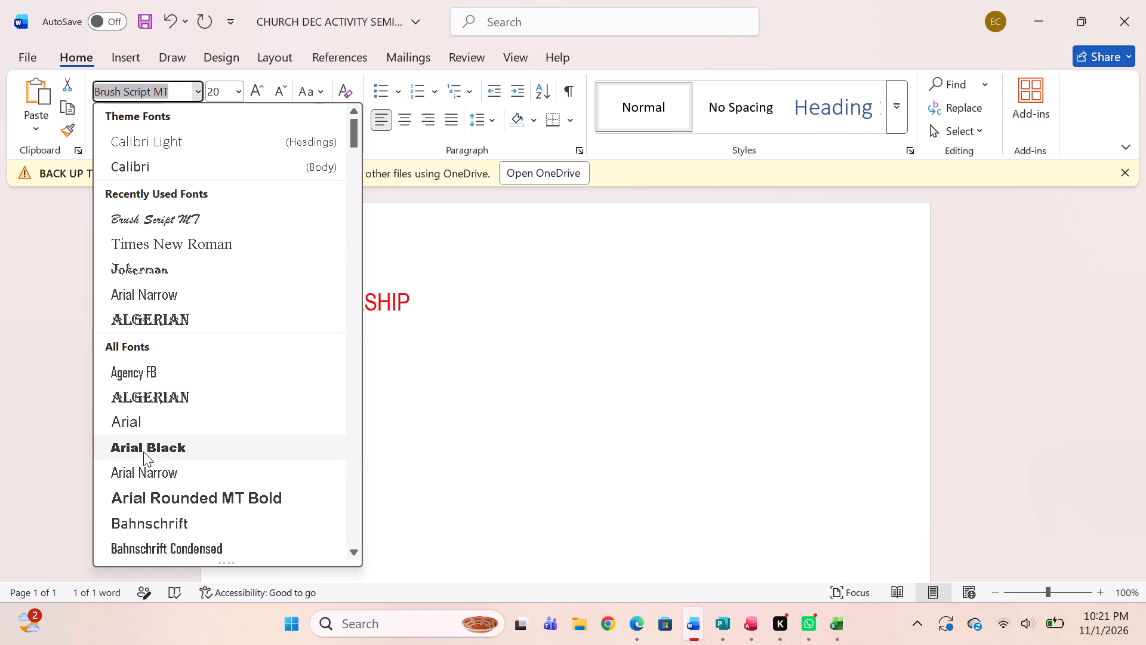
pyautogui.click(143, 451)
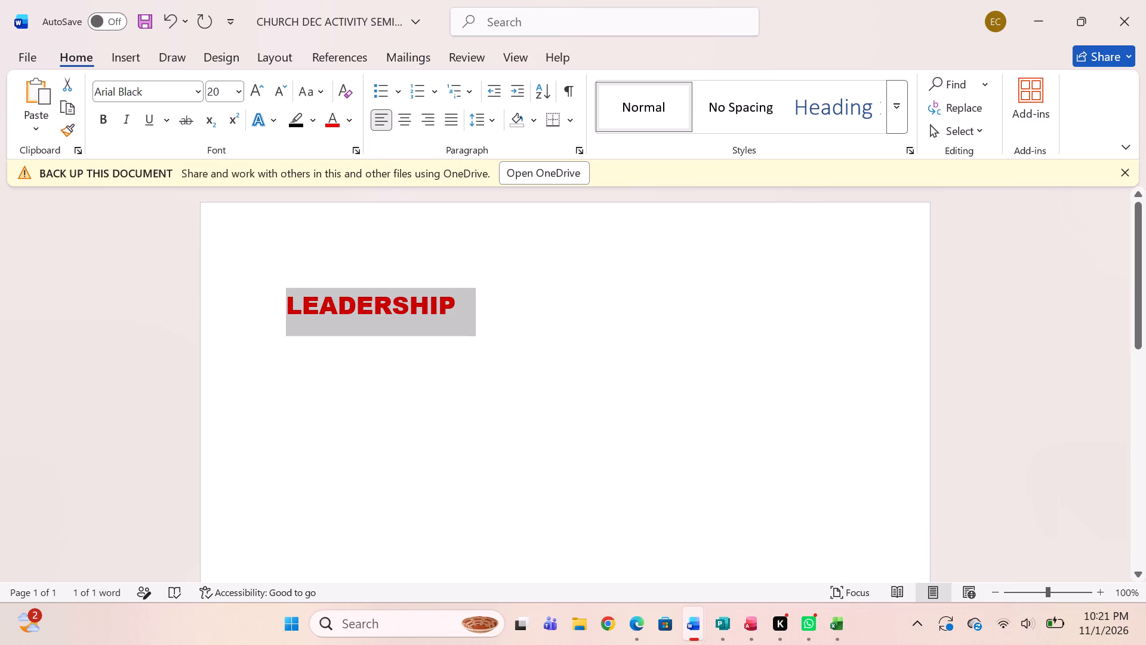
pyautogui.click(476, 322)
pyautogui.hotkey('ctrl', 's')
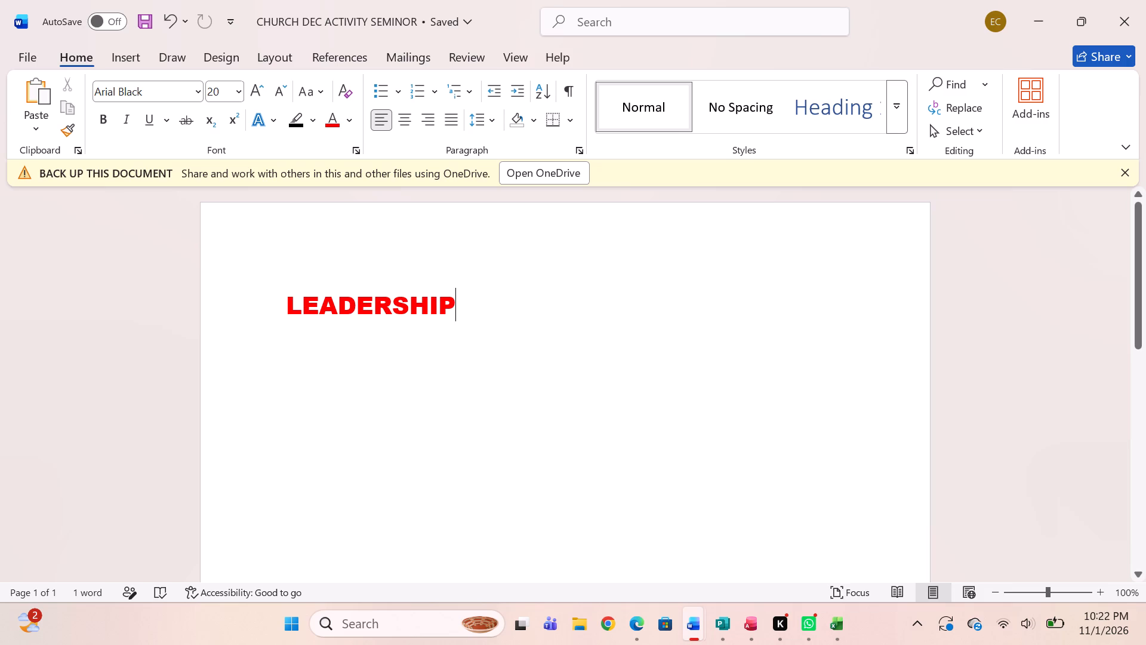
# Start a new line below the heading and set its font to Times New Roman at size 12.
pyautogui.press('Return')
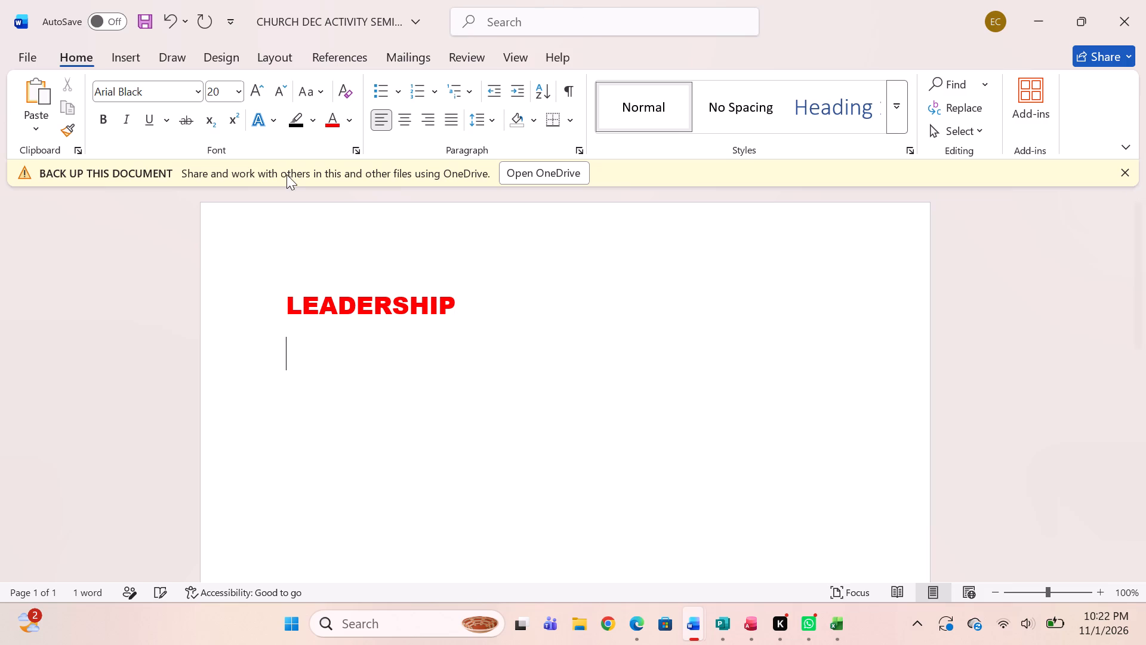
pyautogui.click(243, 93)
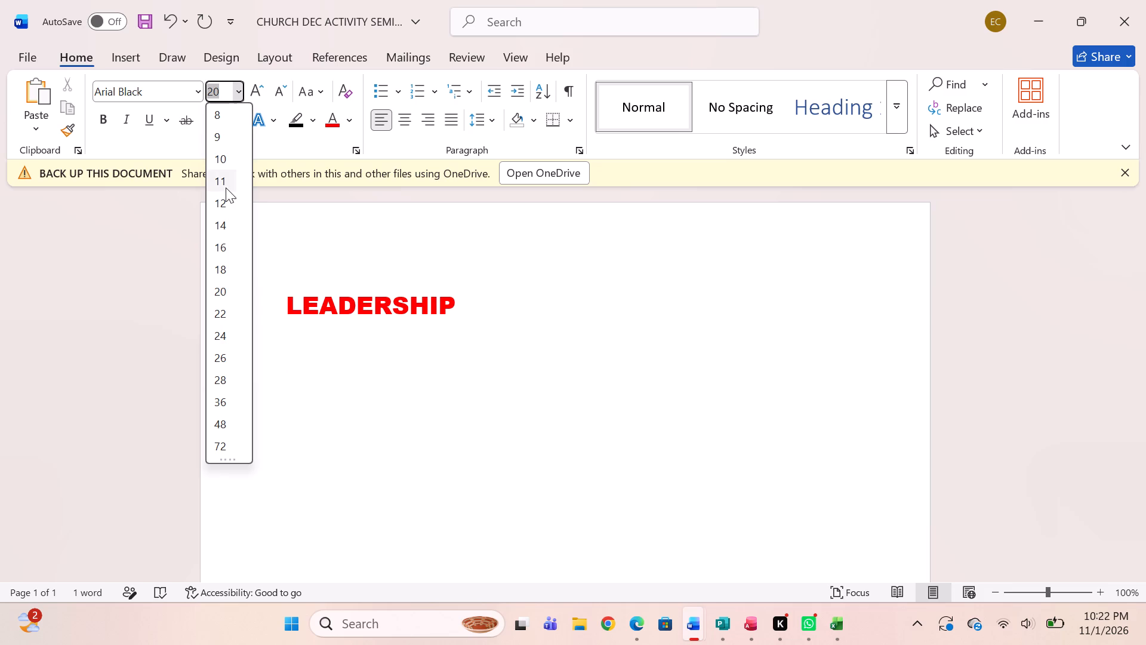
pyautogui.click(225, 194)
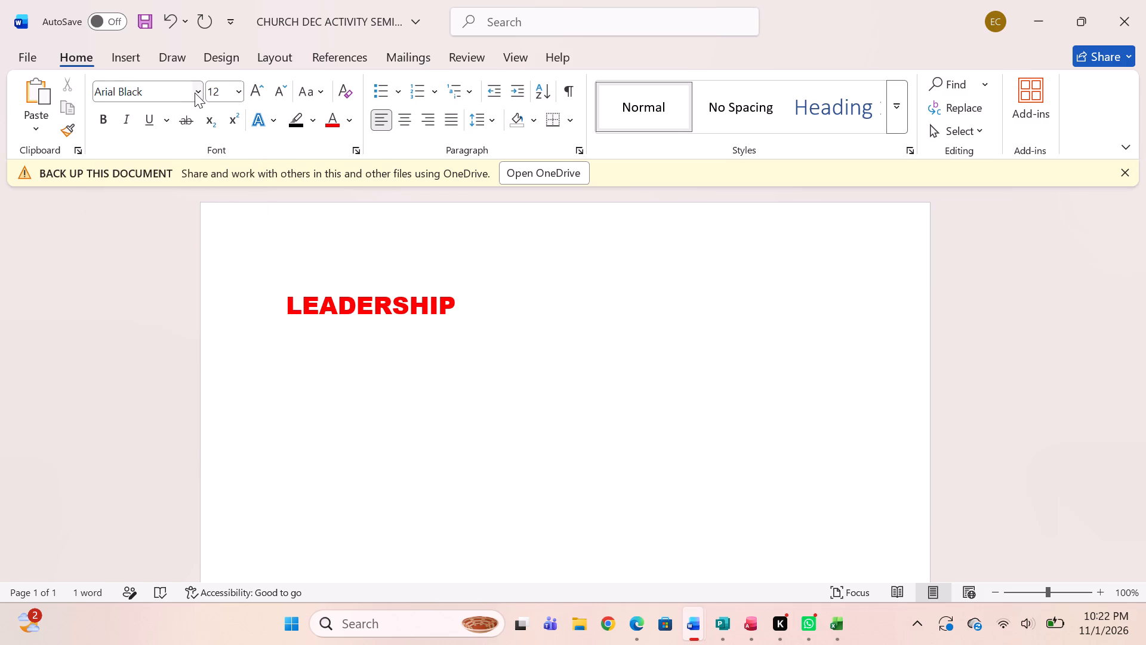
pyautogui.click(195, 93)
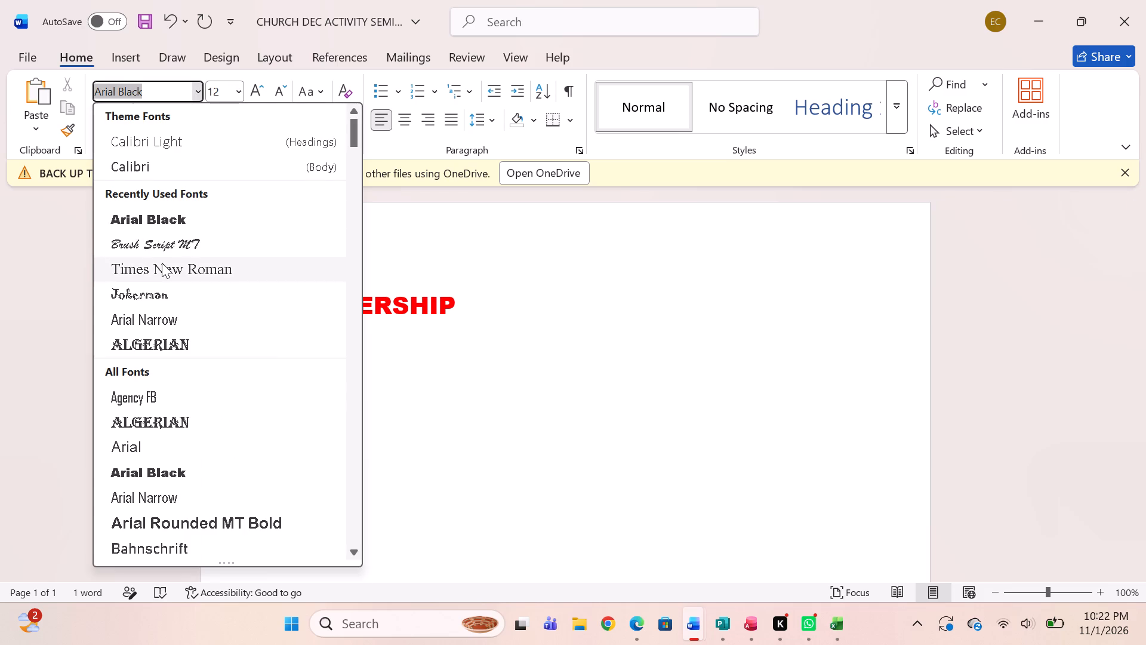
pyautogui.click(162, 263)
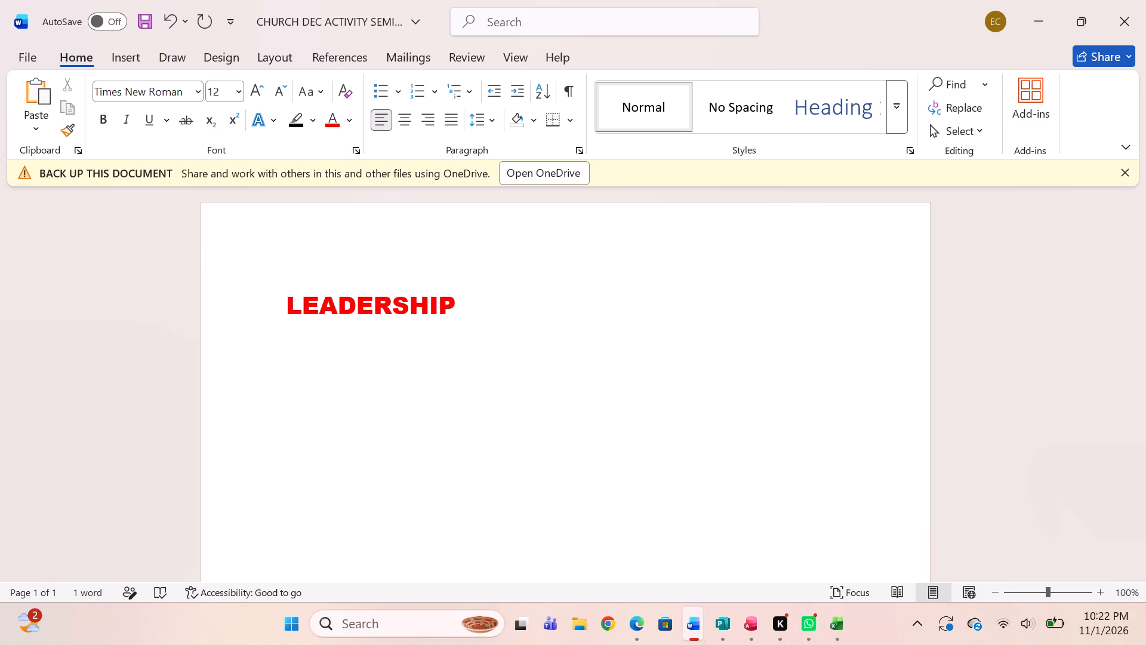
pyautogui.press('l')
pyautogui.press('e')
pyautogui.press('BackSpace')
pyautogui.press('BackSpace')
# Set the font color for the new line to the darkest shade of the black theme color.
pyautogui.click(346, 116)
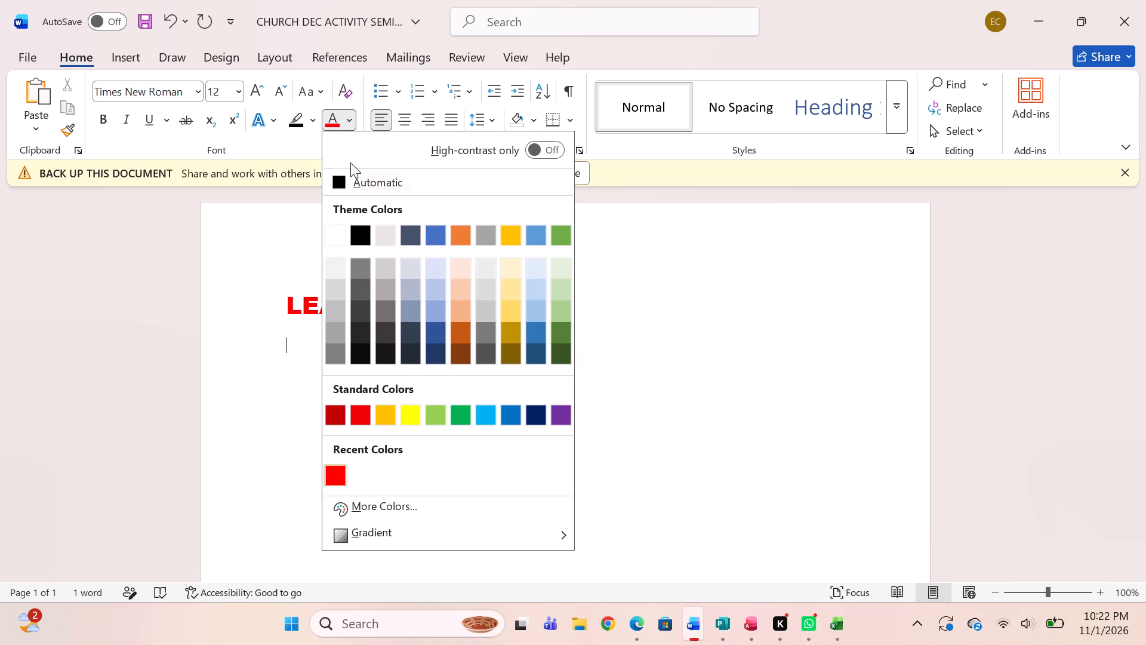
pyautogui.click(364, 224)
pyautogui.click(364, 224)
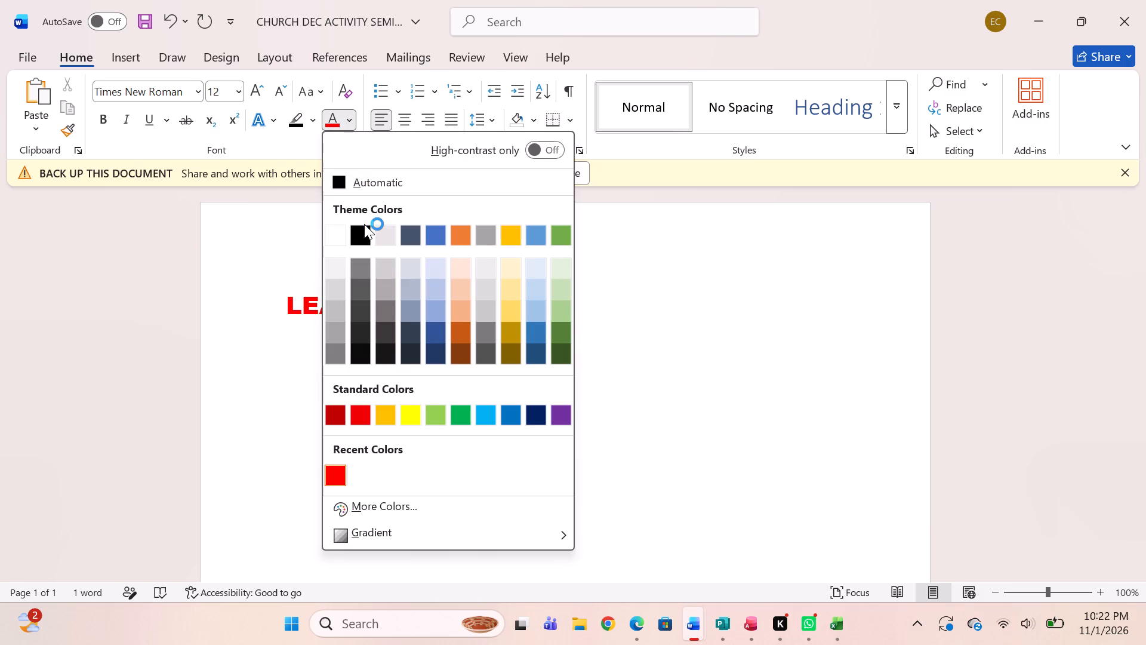
pyautogui.click(363, 228)
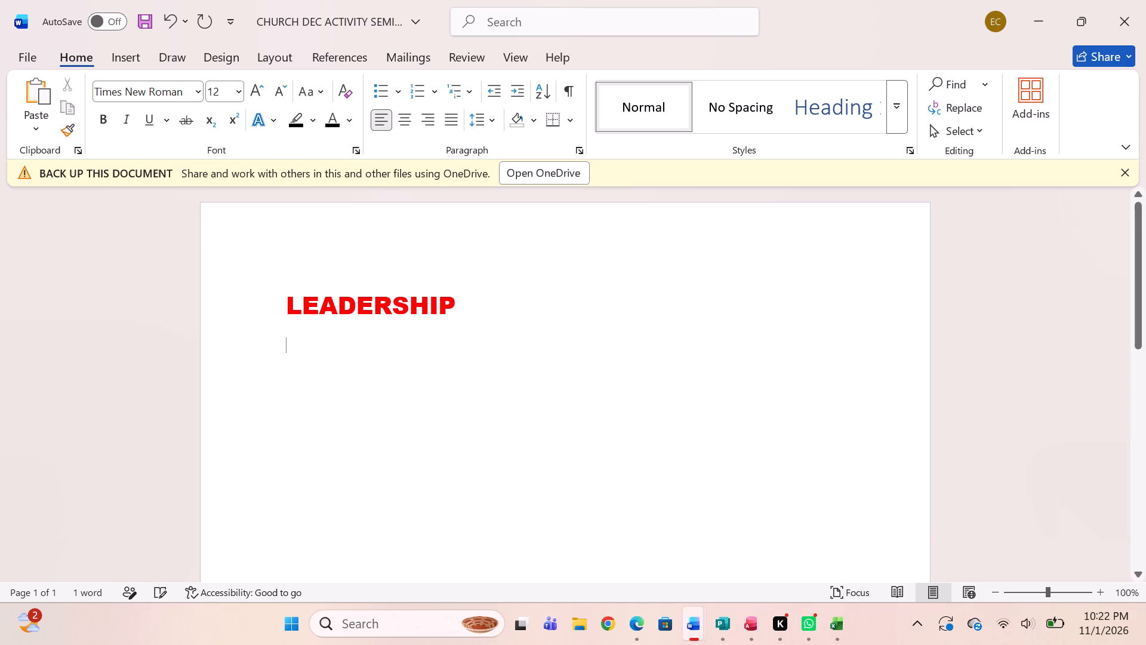
pyautogui.click(349, 120)
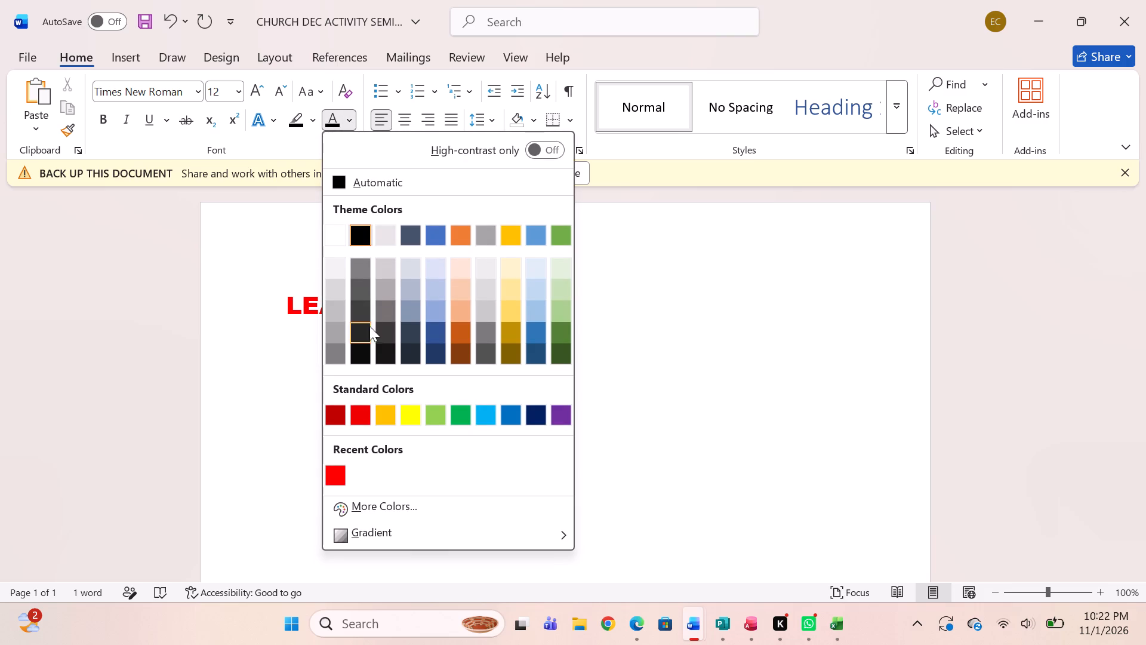
pyautogui.click(363, 357)
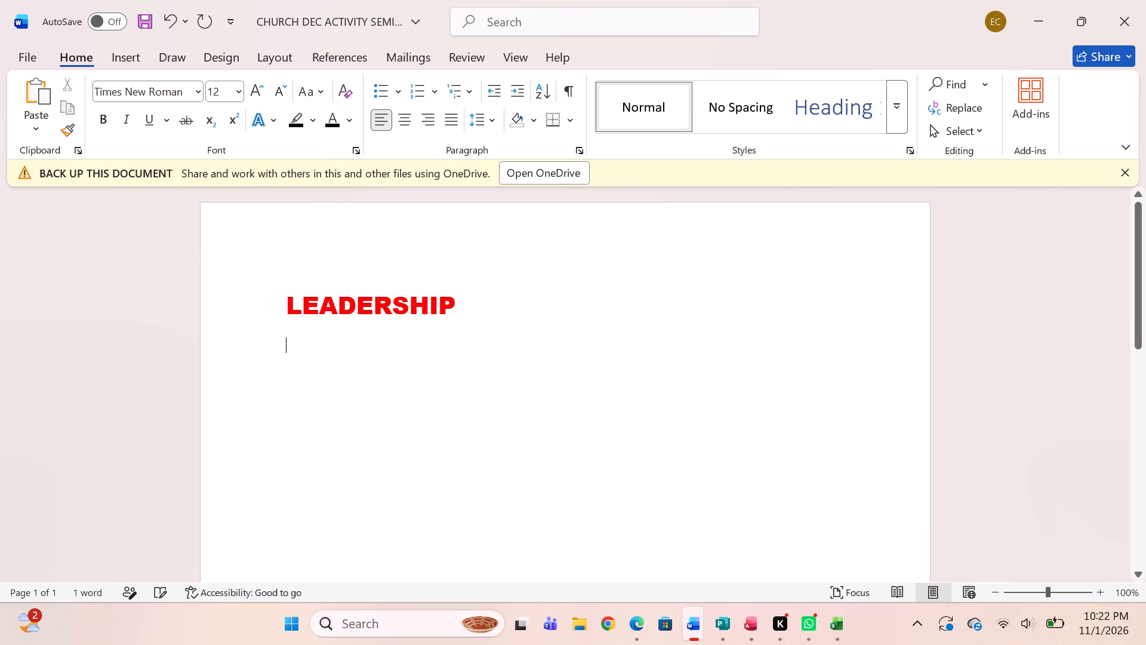
pyautogui.click(363, 357)
# Enter "LEADERSHIP:" on the line below the heading, with two paragraph breaks after it.
pyautogui.press('l')
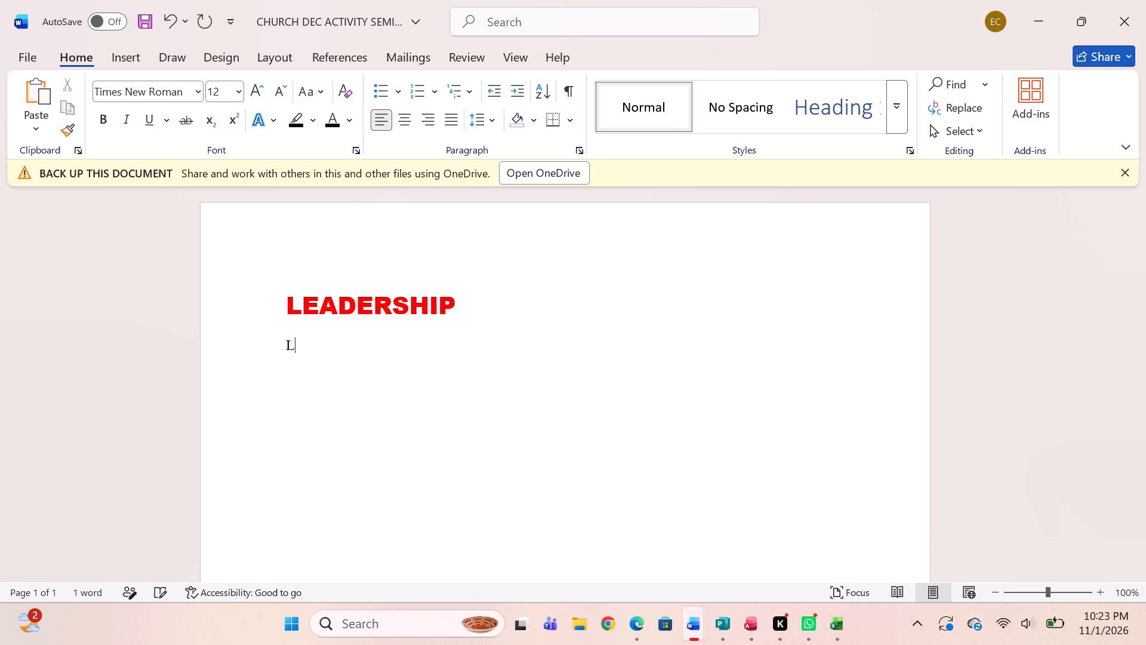
pyautogui.write('EADER')
pyautogui.write('SHIP')
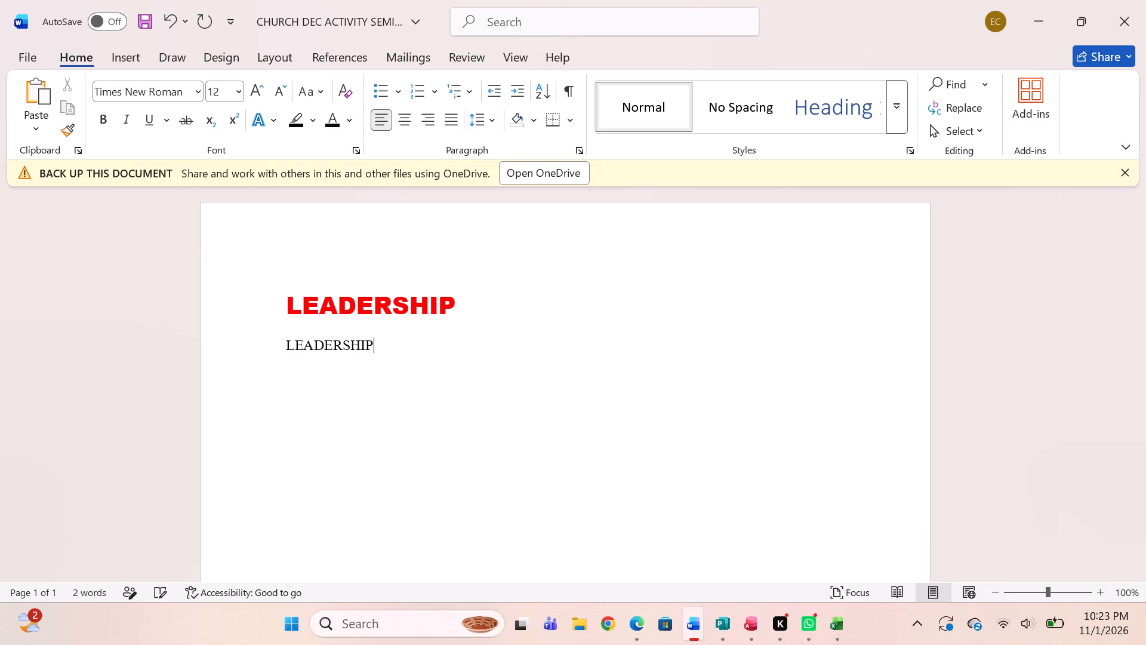
pyautogui.press("'")
pyautogui.write("''")
pyautogui.press('Return')
pyautogui.press('Return')
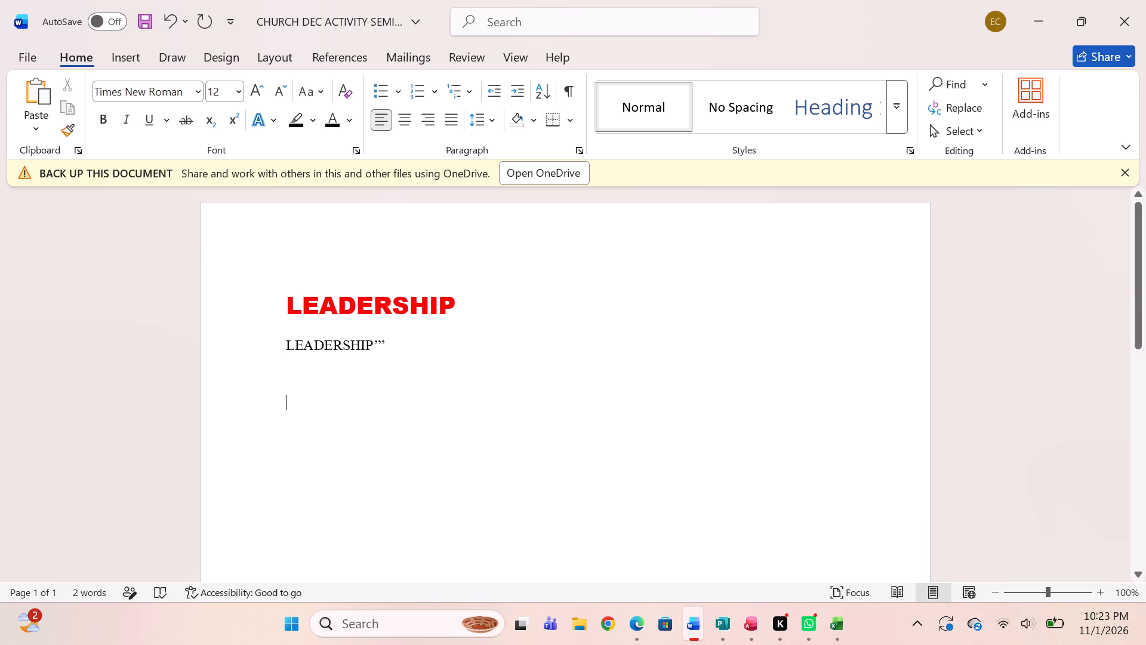
pyautogui.click(388, 343)
pyautogui.press('BackSpace')
pyautogui.press('BackSpace')
pyautogui.press('BackSpace')
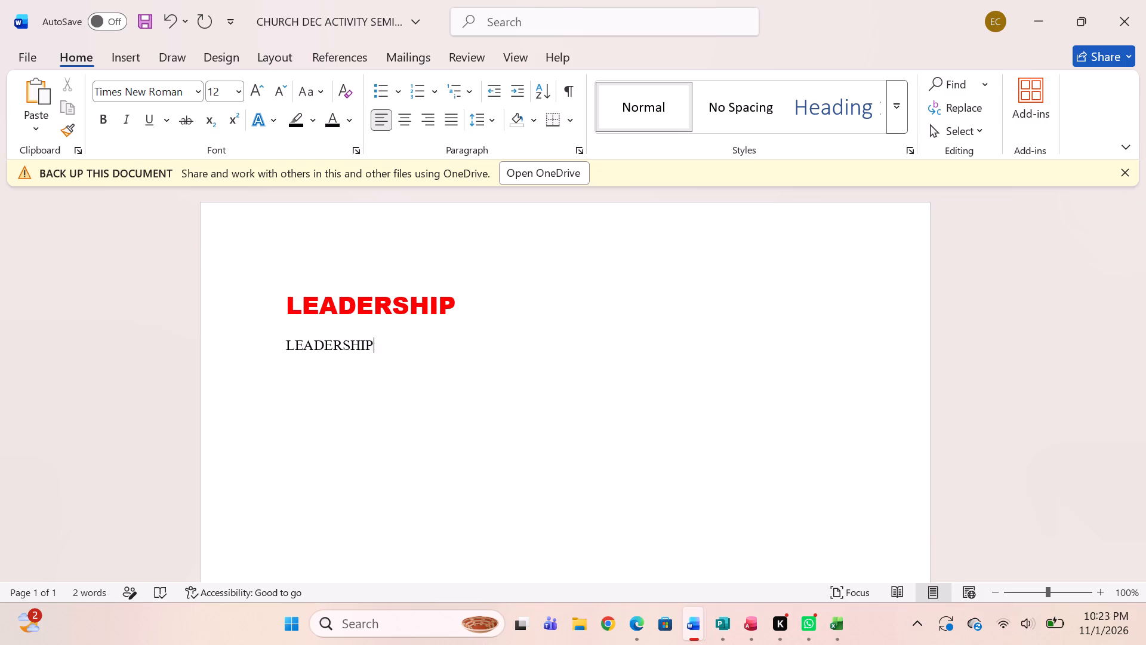
pyautogui.hotkey('shift', ':')
# Complete the "LEADERSHIP:" line with the definition "is the capacity to translate a vision into reality.".
pyautogui.press('i')
pyautogui.press('BackSpace')
pyautogui.write('is the capacity to')
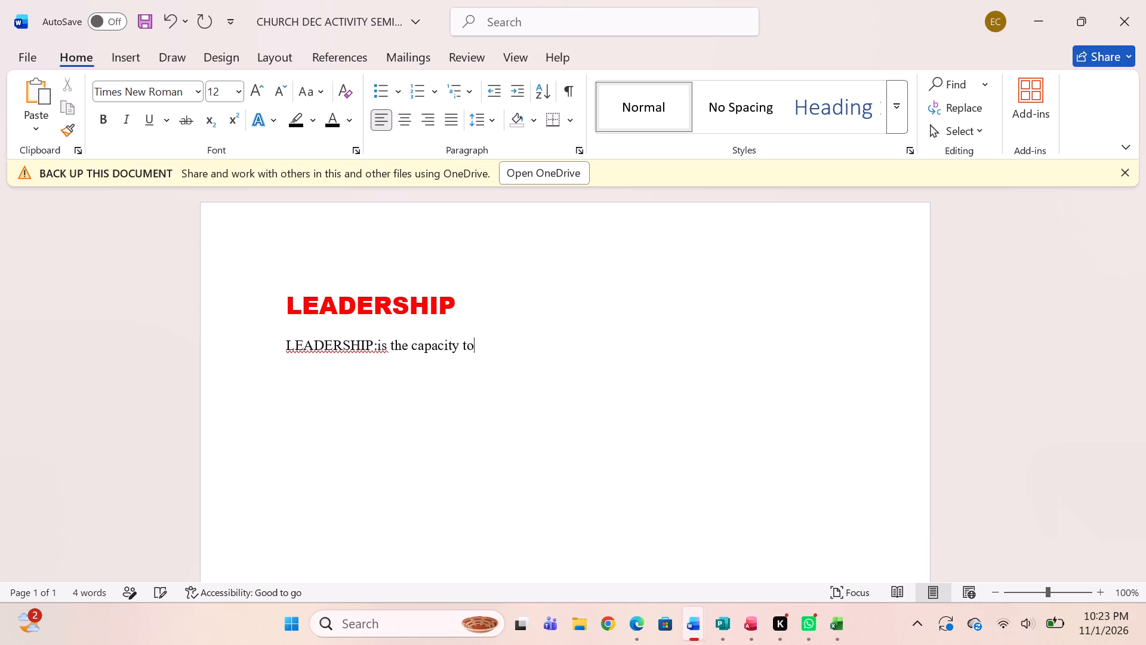
pyautogui.press('space')
pyautogui.write('tr')
pyautogui.write('anslate')
pyautogui.press('space')
pyautogui.write('a vi')
pyautogui.write('sion')
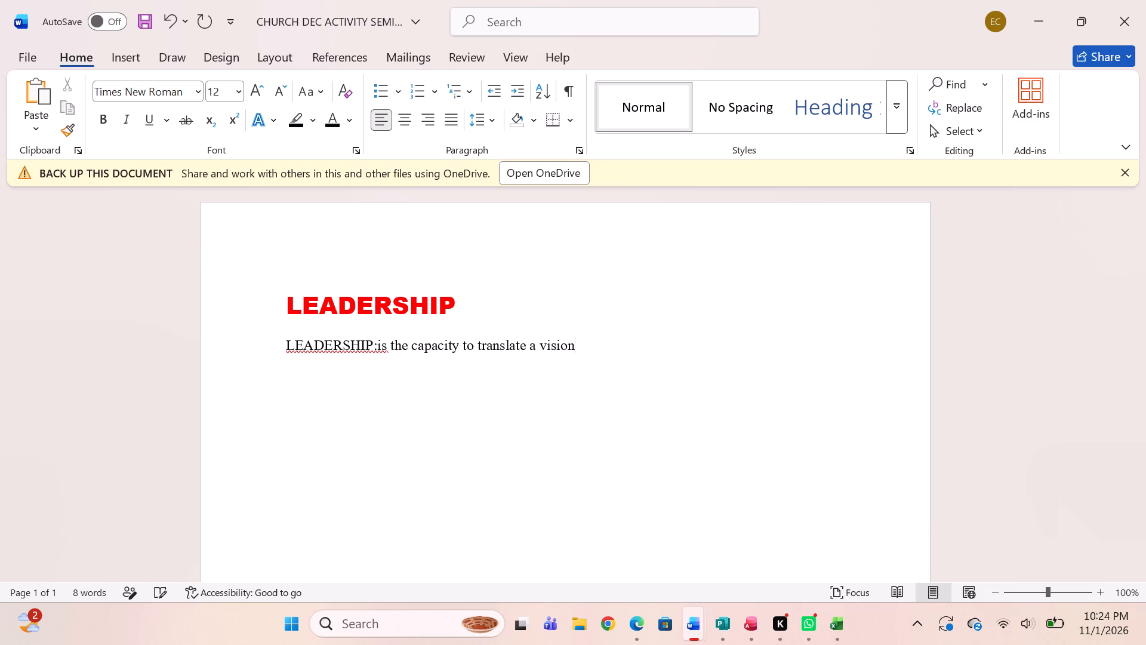
pyautogui.press('space')
pyautogui.write('into reality')
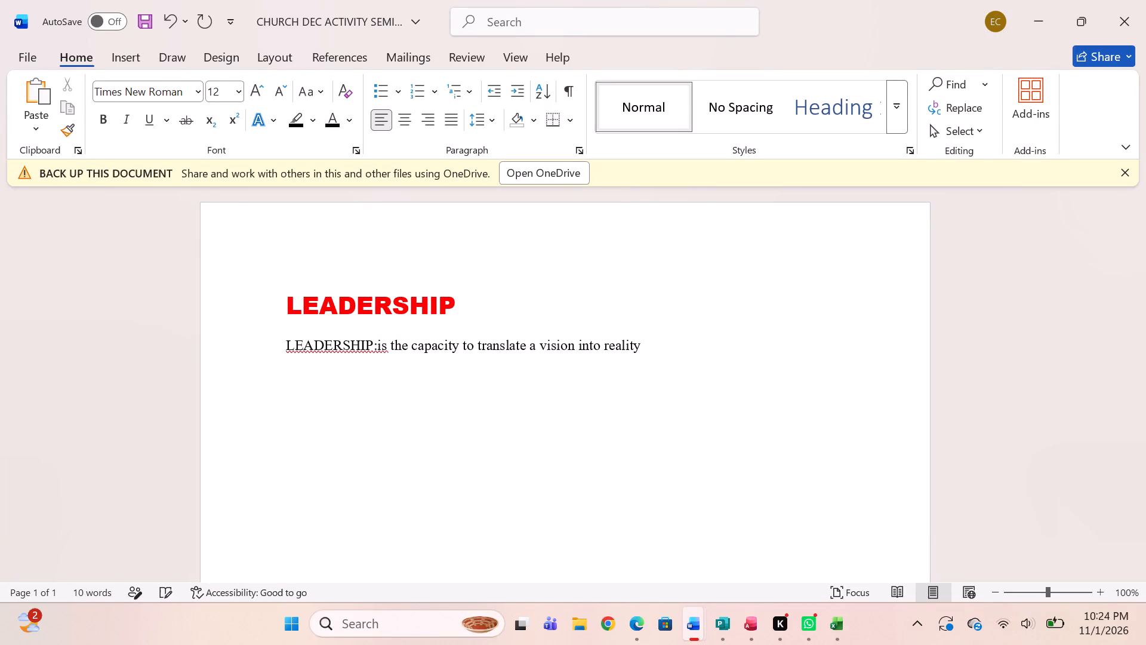
pyautogui.press('.')
# Add a new line below the leadership definition reading "LEADER:is anyone who knows the way and shows the way.".
pyautogui.press('Return')
pyautogui.press('l')
pyautogui.press('BackSpace')
pyautogui.write('LEADER')
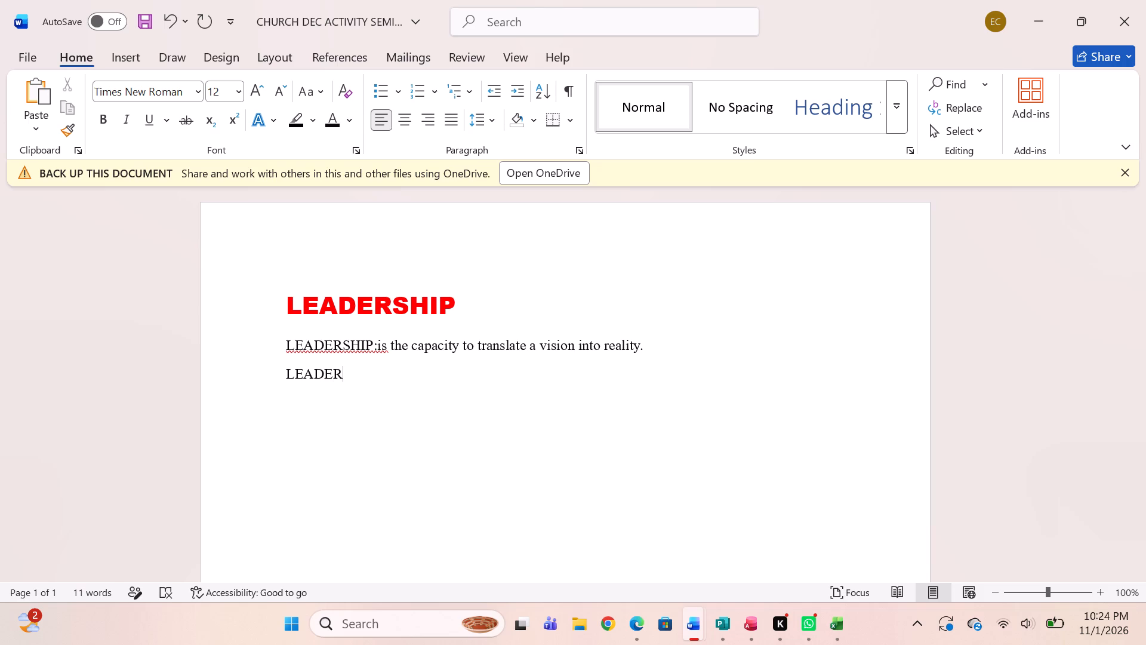
pyautogui.hotkey('shift', ':')
pyautogui.press('i')
pyautogui.write('s')
pyautogui.press('space')
pyautogui.write('an')
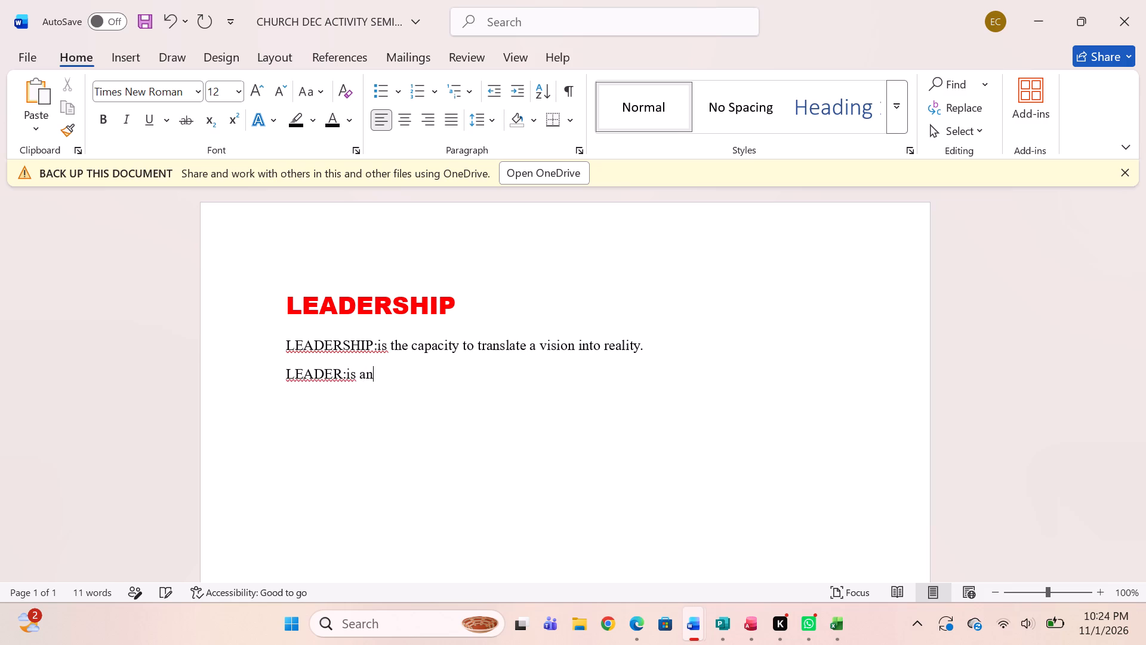
pyautogui.write('yone')
pyautogui.press('space')
pyautogui.write('who')
pyautogui.press('space')
pyautogui.write('kni')
pyautogui.press('BackSpace')
pyautogui.write('ows')
pyautogui.press('space')
pyautogui.write('the')
pyautogui.press('space')
pyautogui.write('wa')
pyautogui.write('y')
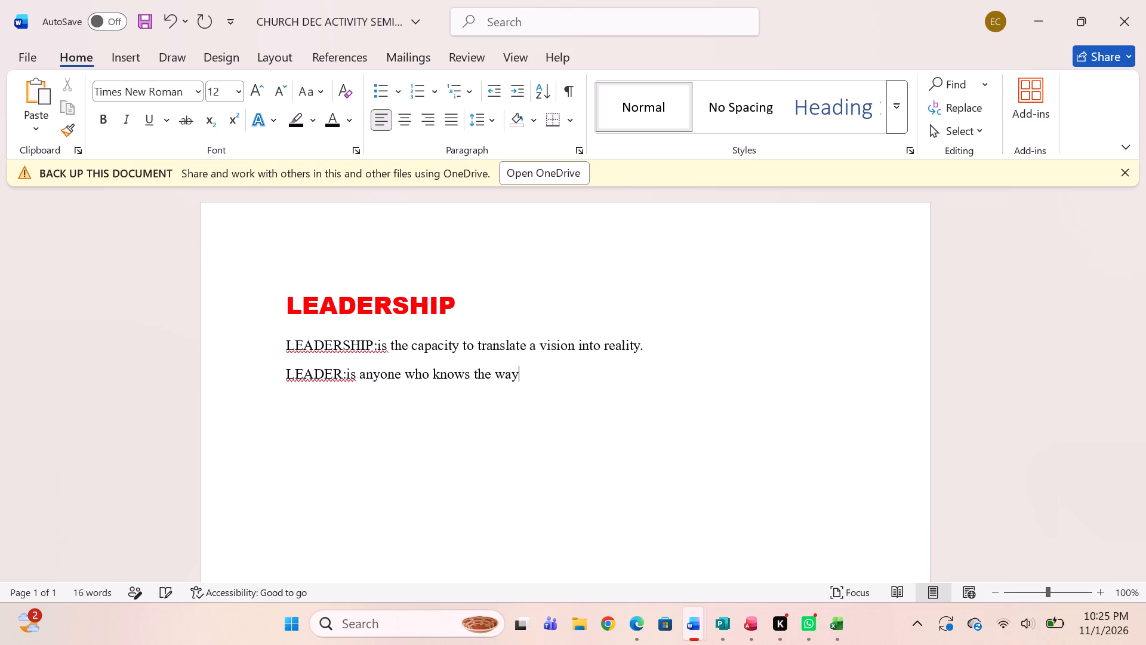
pyautogui.press('space')
pyautogui.write('and shows the way')
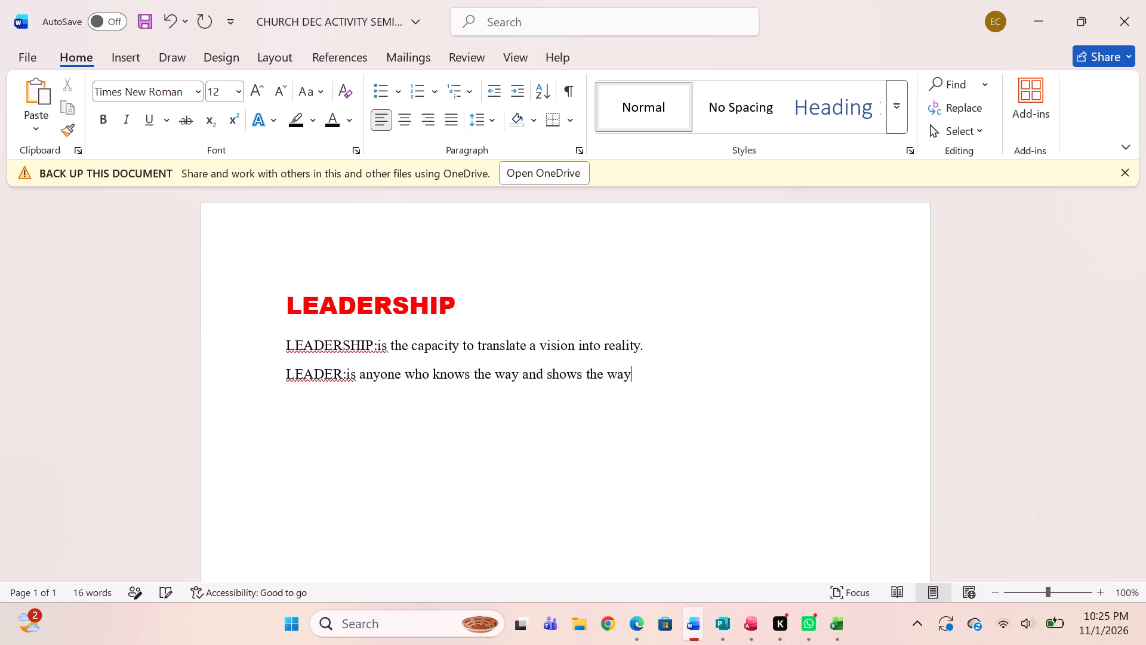
pyautogui.press('.')
# Enter "Characteristics of effective leader" on a new line directly below the LEADER definition, with blank lines after it.
pyautogui.press('Return')
pyautogui.press('Return')
pyautogui.click(642, 376)
pyautogui.press('Return')
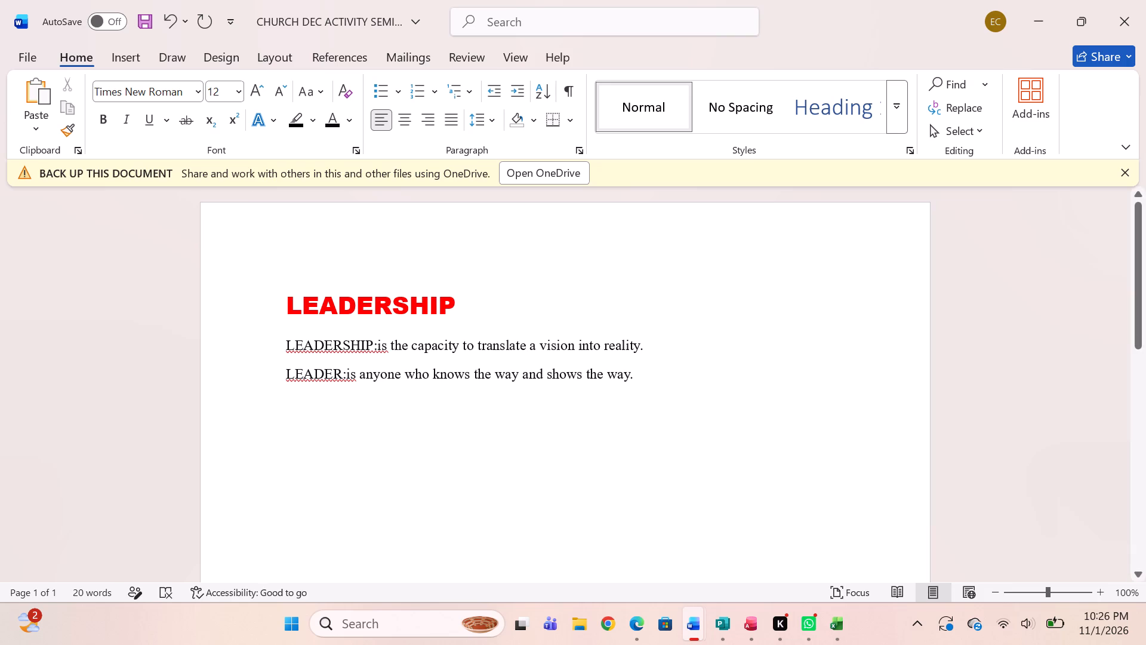
pyautogui.press('c')
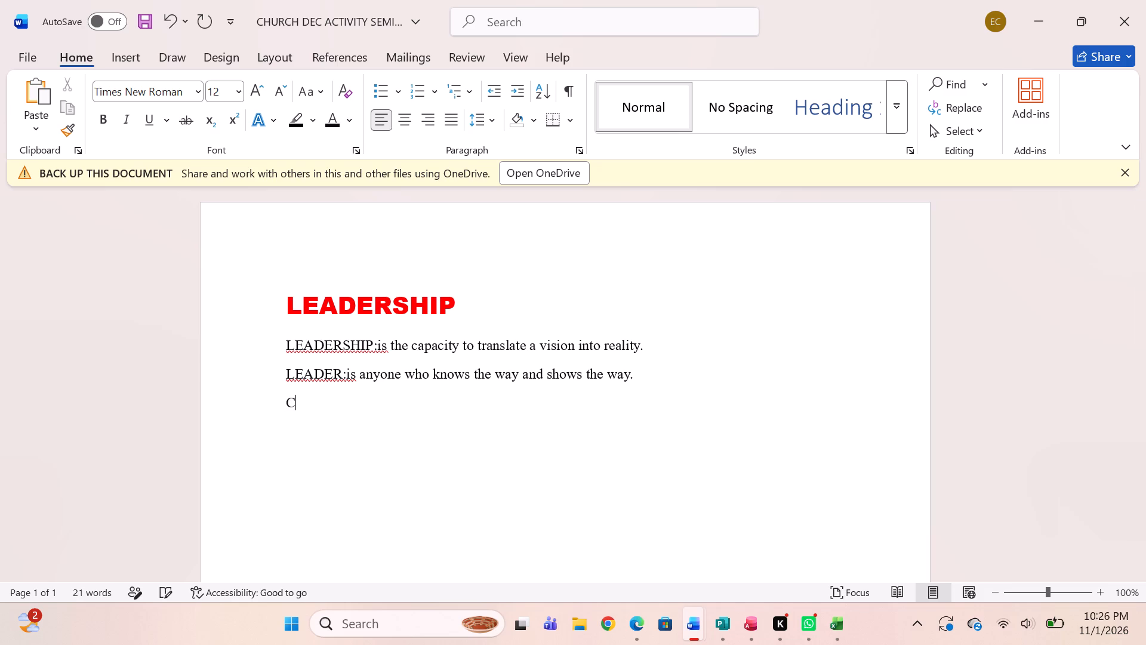
pyautogui.write('haracteri')
pyautogui.press('s')
pyautogui.write('tics of effecti')
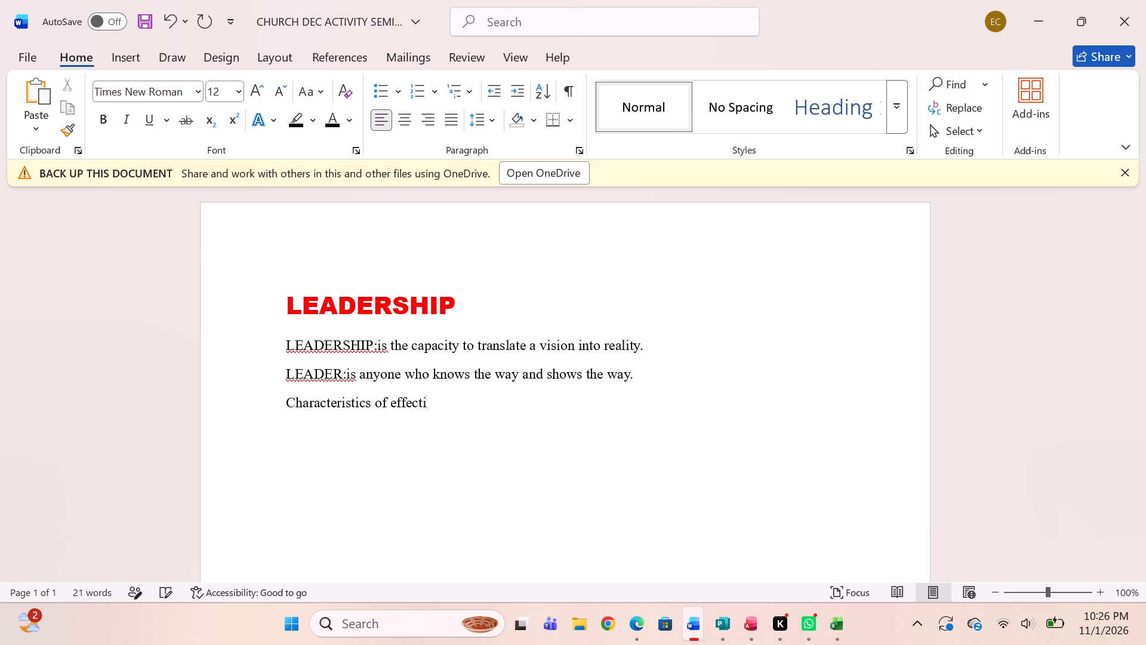
pyautogui.write('ve')
pyautogui.press('space')
pyautogui.write('leader')
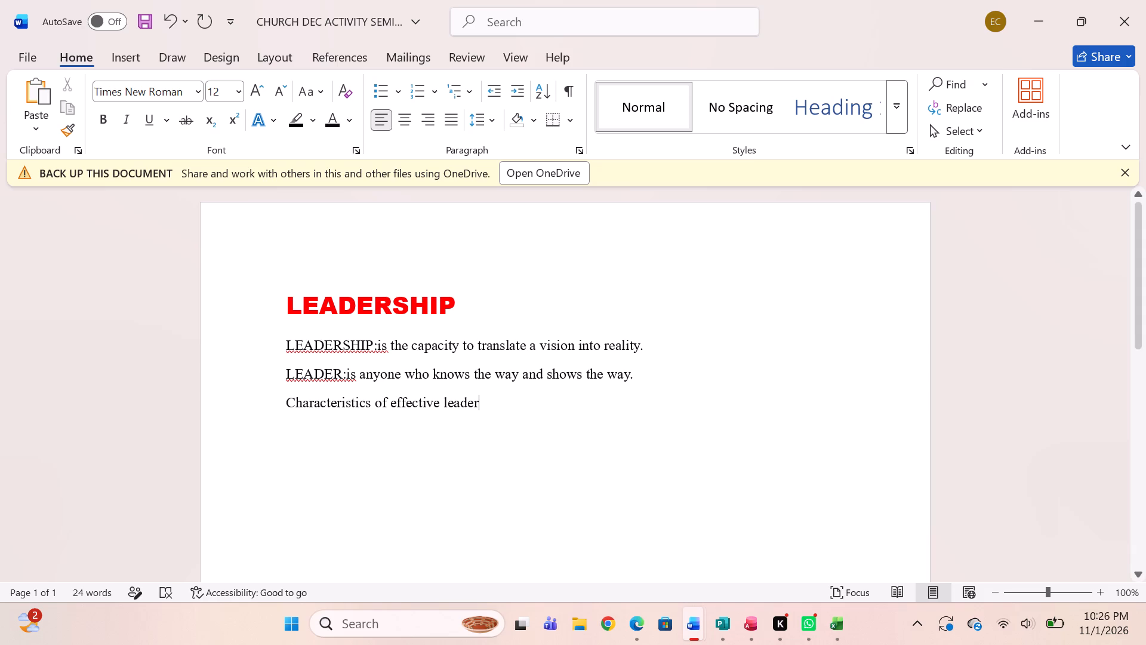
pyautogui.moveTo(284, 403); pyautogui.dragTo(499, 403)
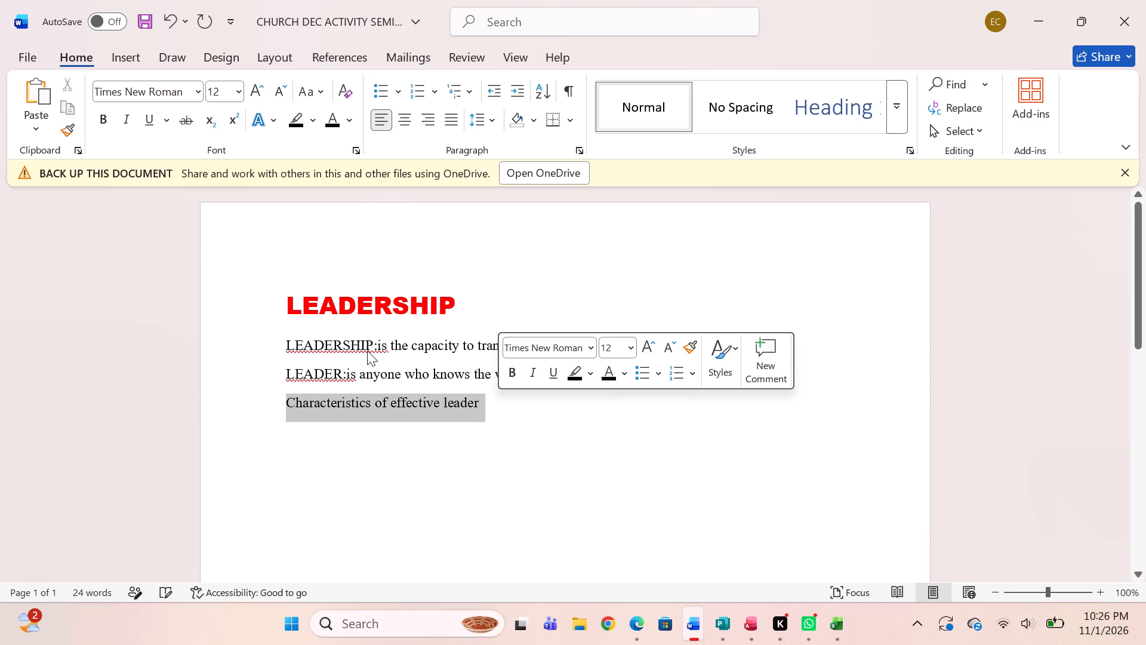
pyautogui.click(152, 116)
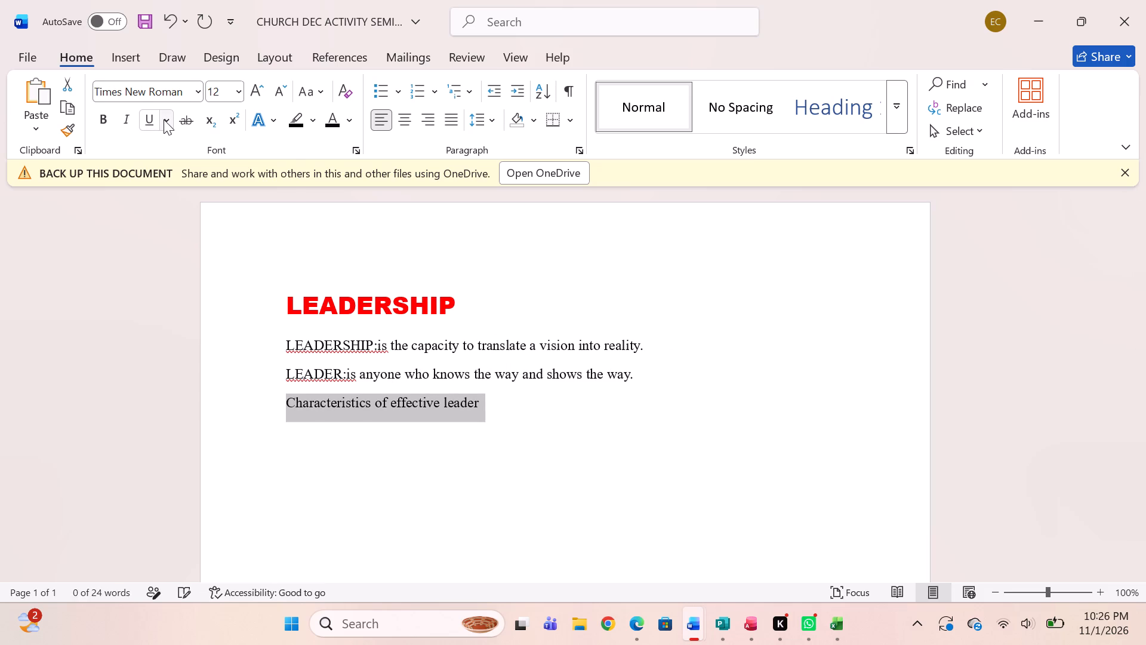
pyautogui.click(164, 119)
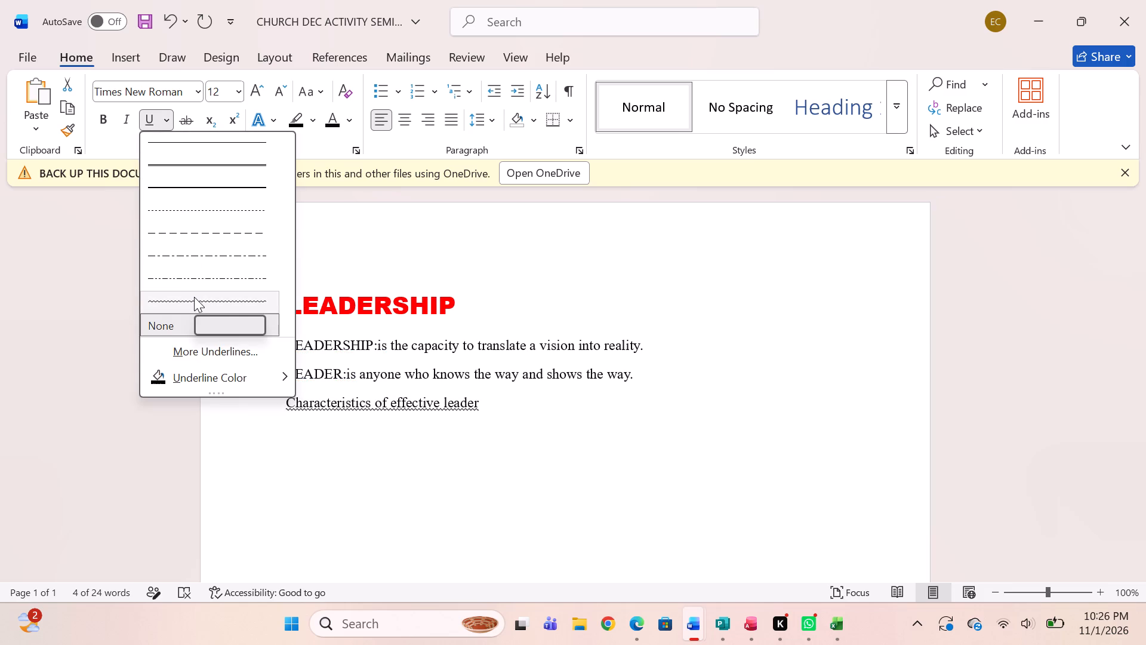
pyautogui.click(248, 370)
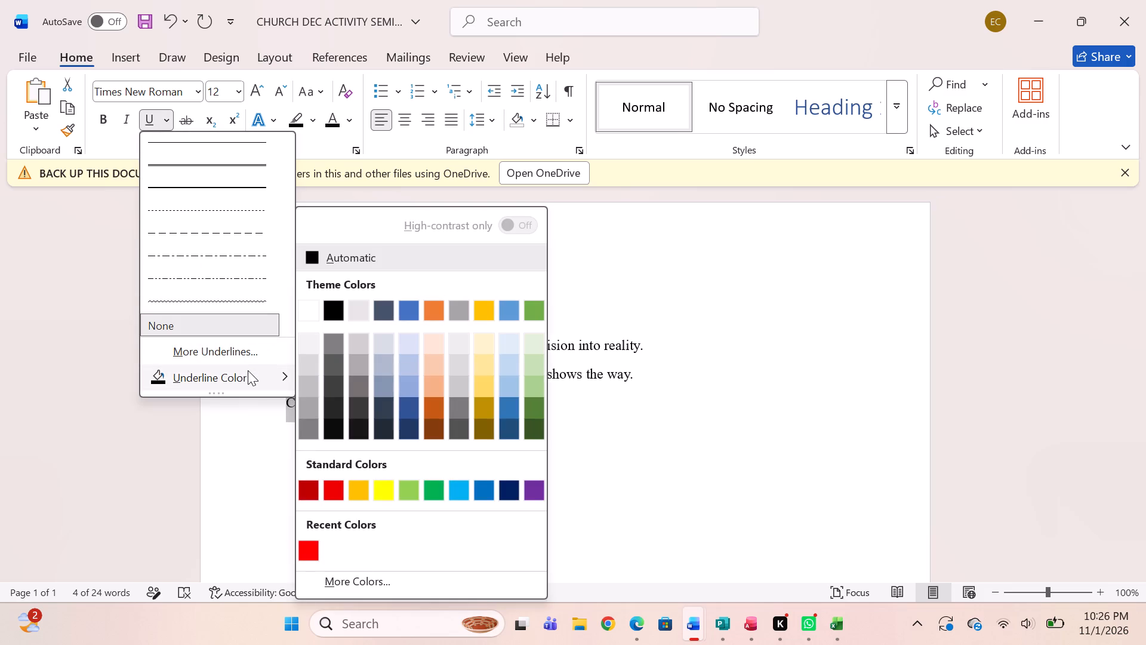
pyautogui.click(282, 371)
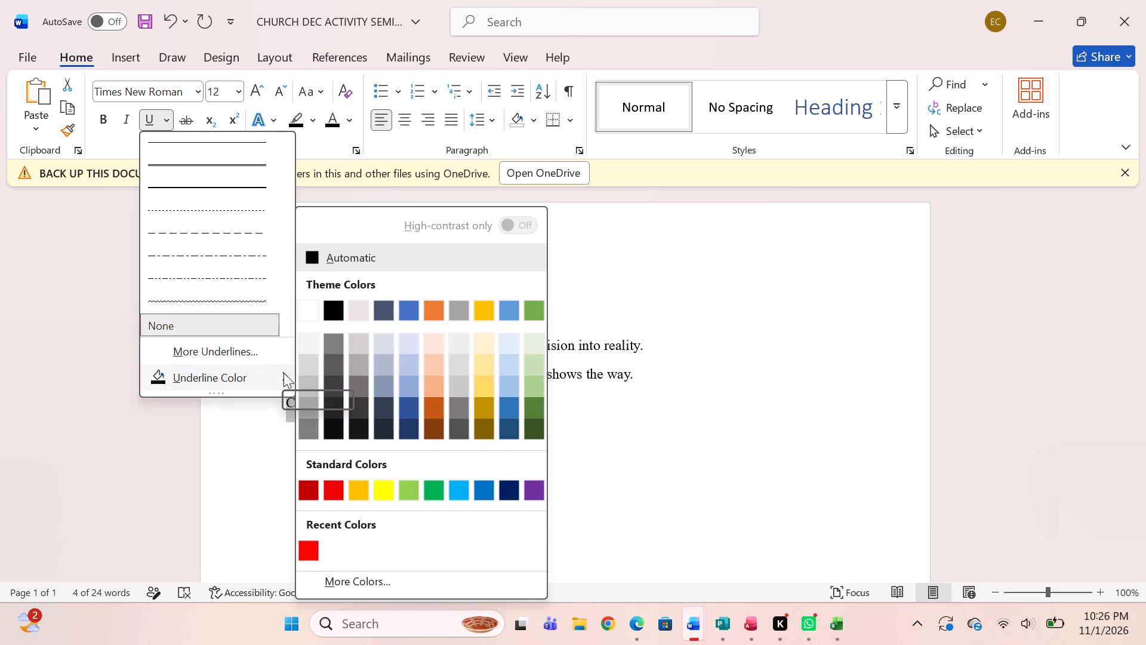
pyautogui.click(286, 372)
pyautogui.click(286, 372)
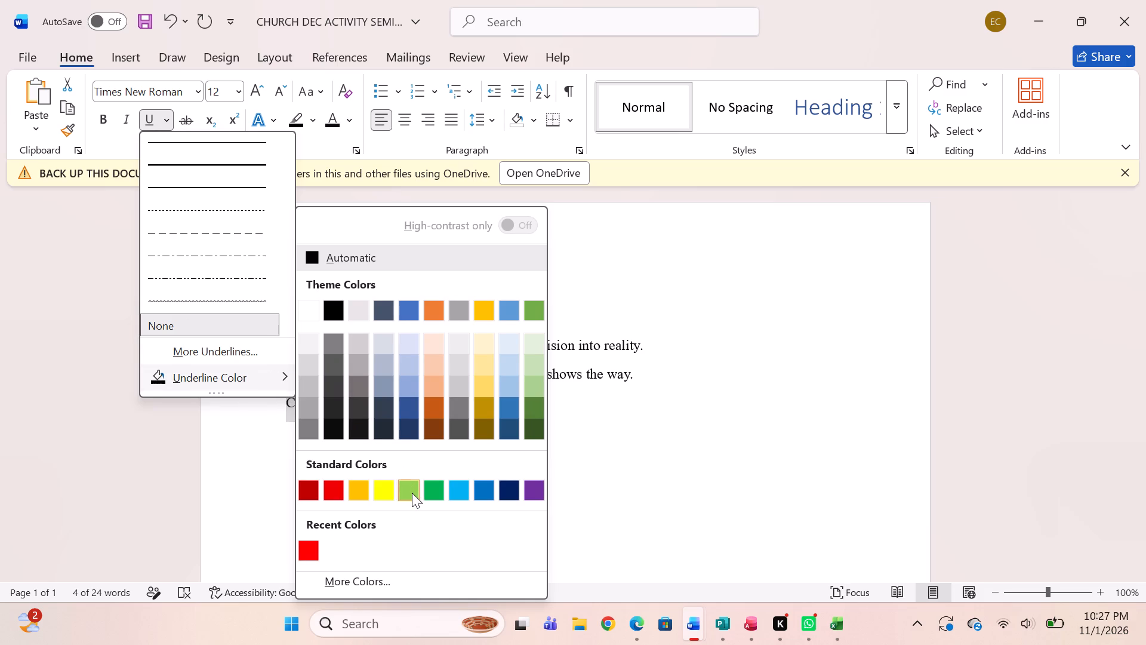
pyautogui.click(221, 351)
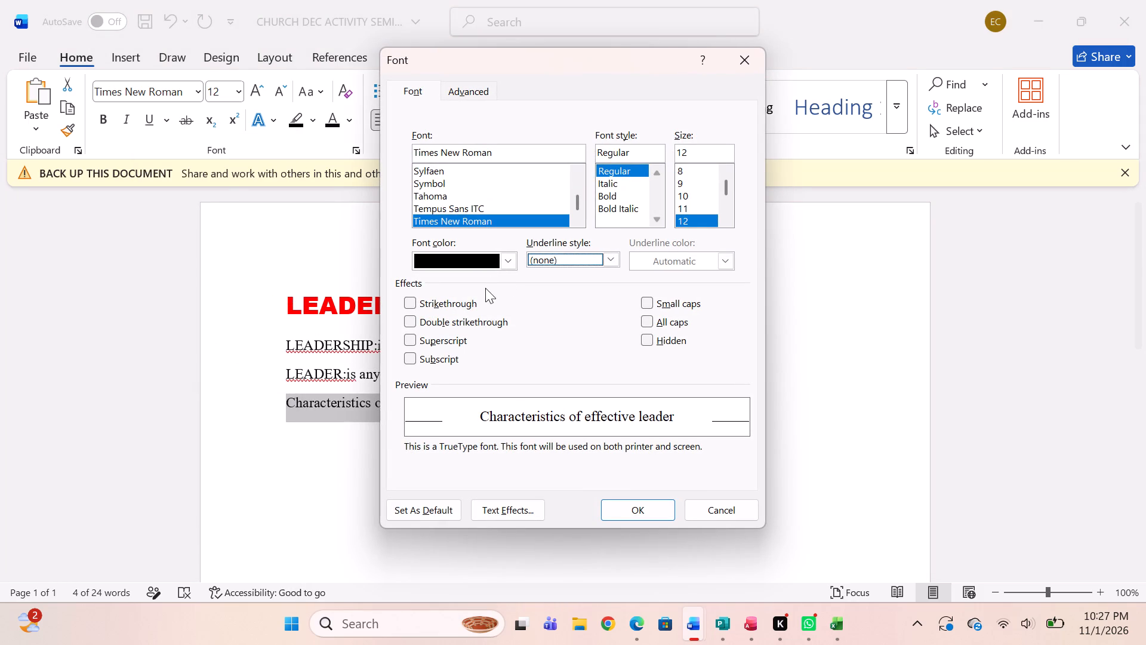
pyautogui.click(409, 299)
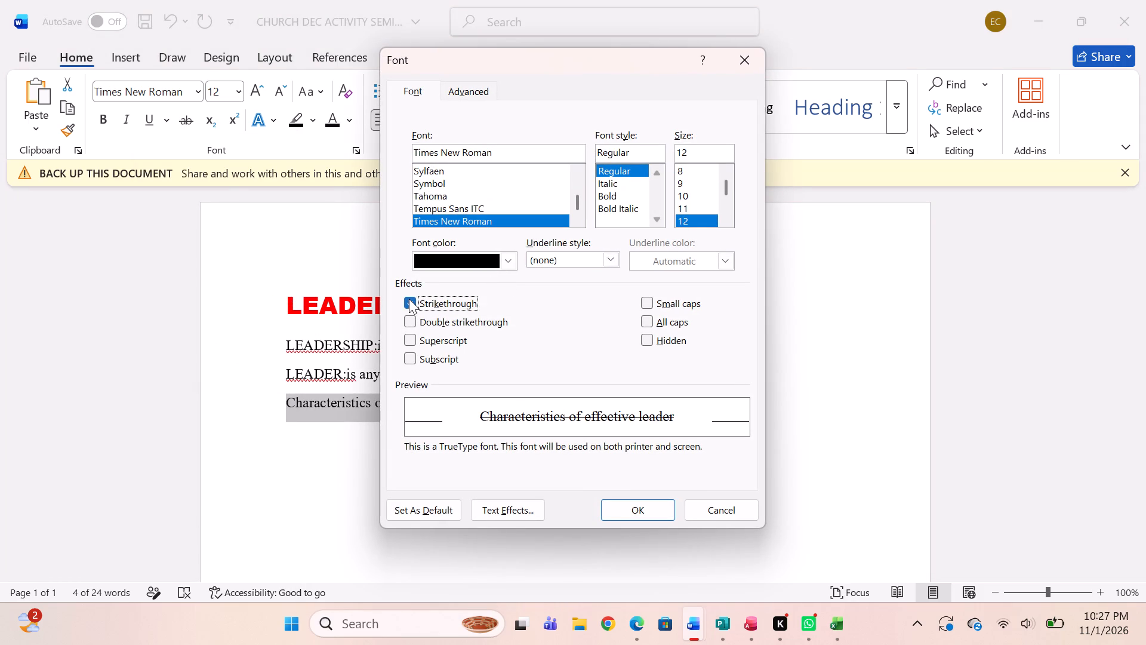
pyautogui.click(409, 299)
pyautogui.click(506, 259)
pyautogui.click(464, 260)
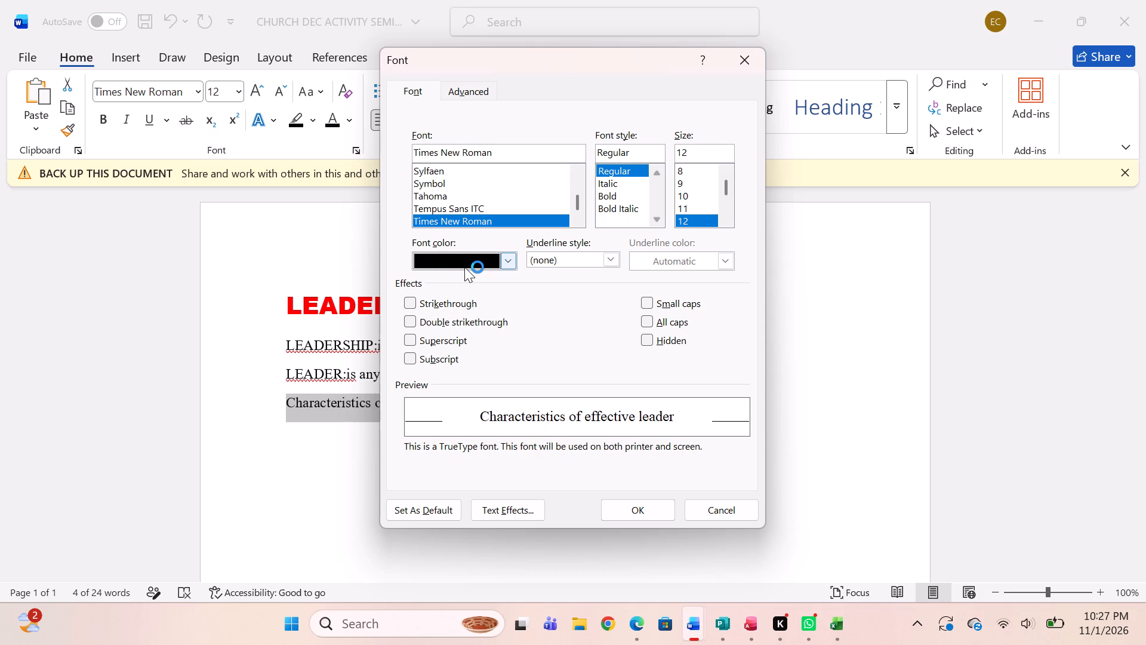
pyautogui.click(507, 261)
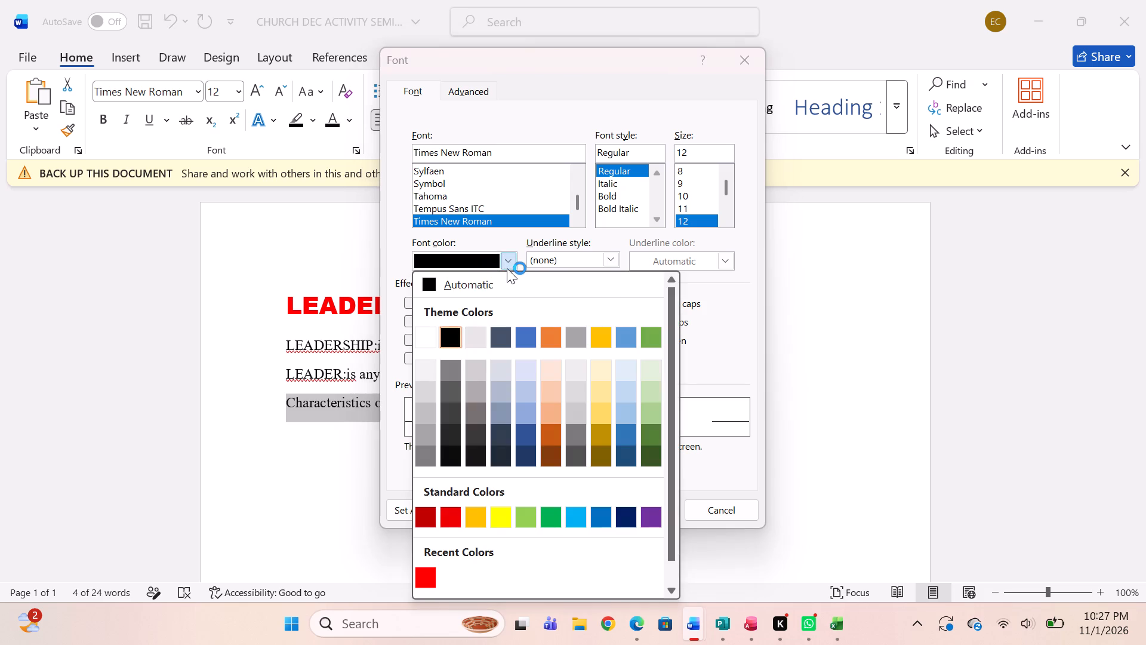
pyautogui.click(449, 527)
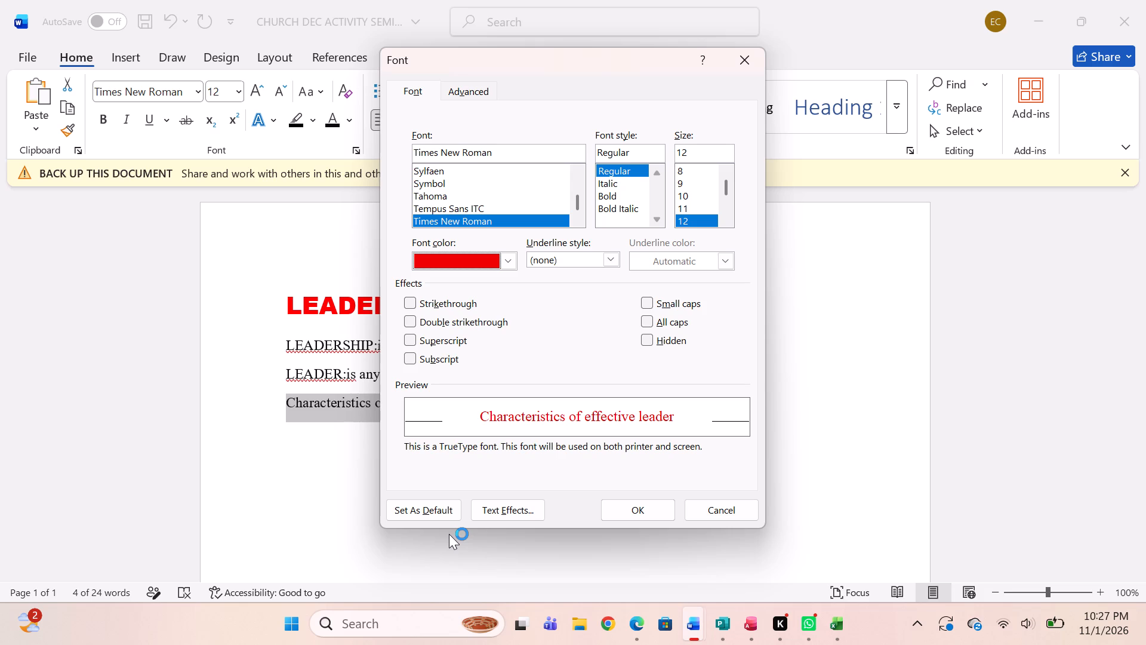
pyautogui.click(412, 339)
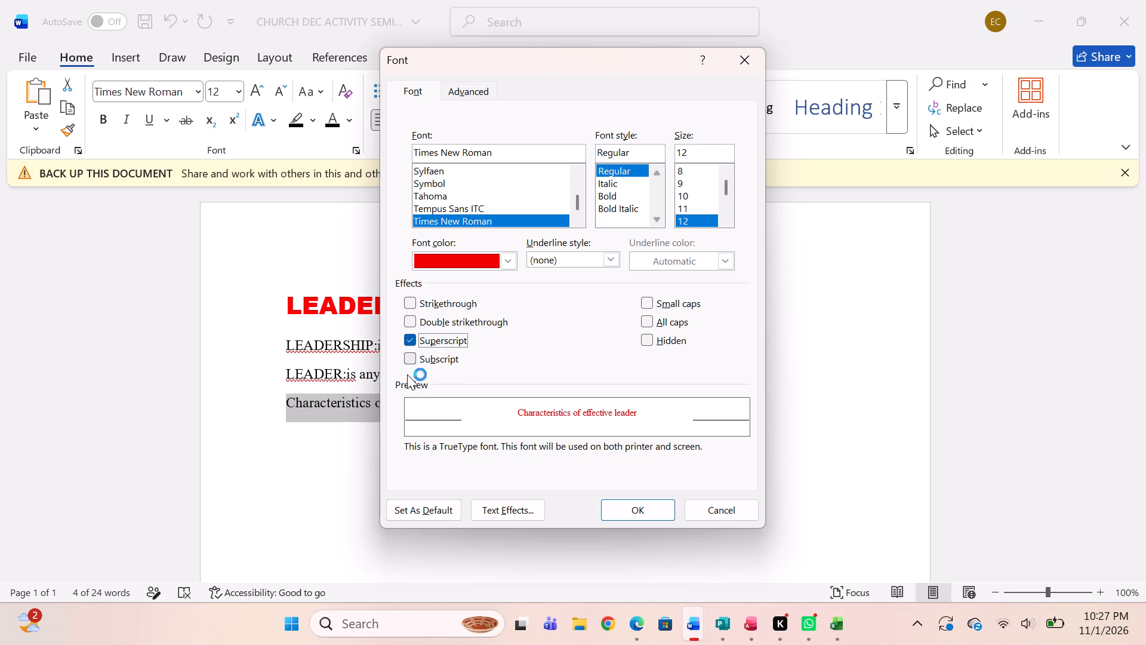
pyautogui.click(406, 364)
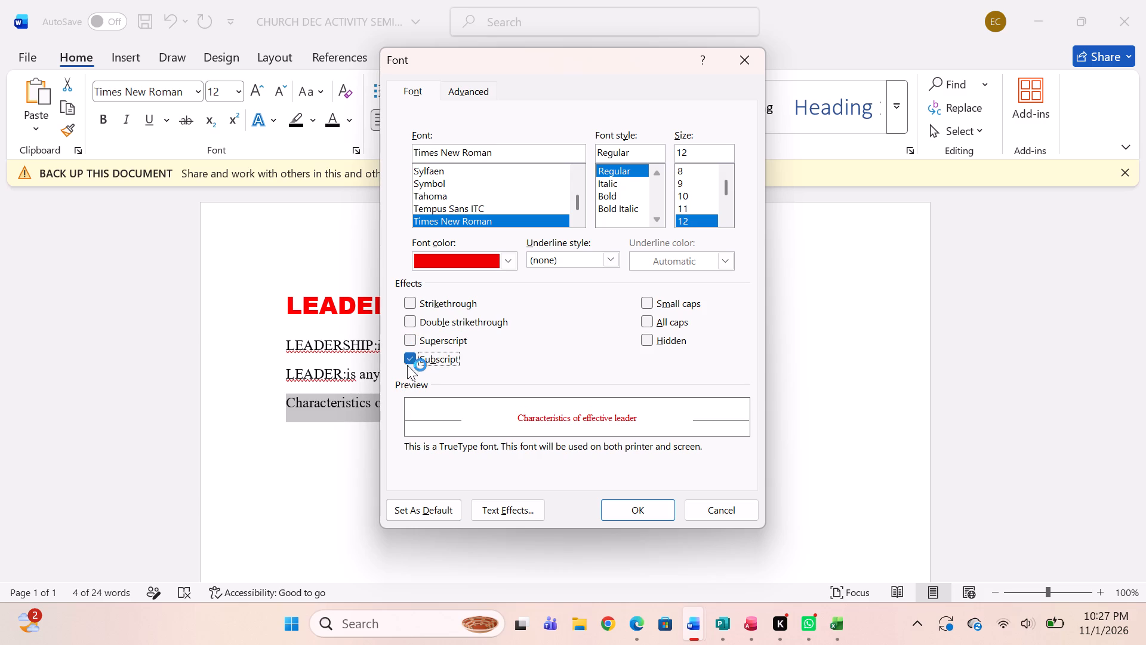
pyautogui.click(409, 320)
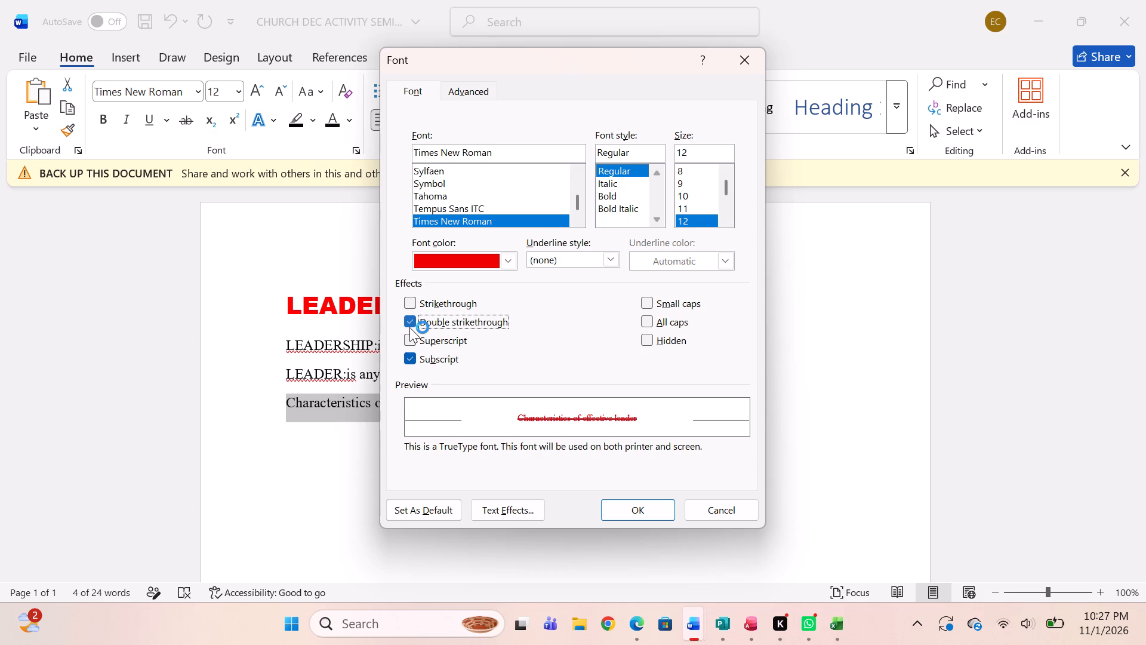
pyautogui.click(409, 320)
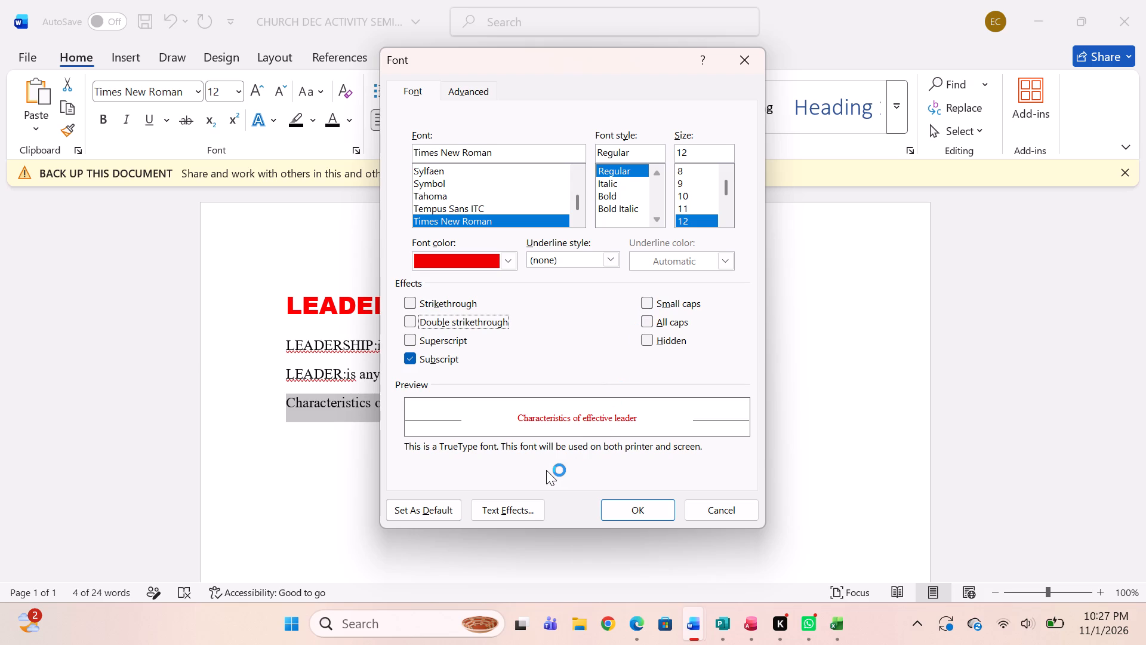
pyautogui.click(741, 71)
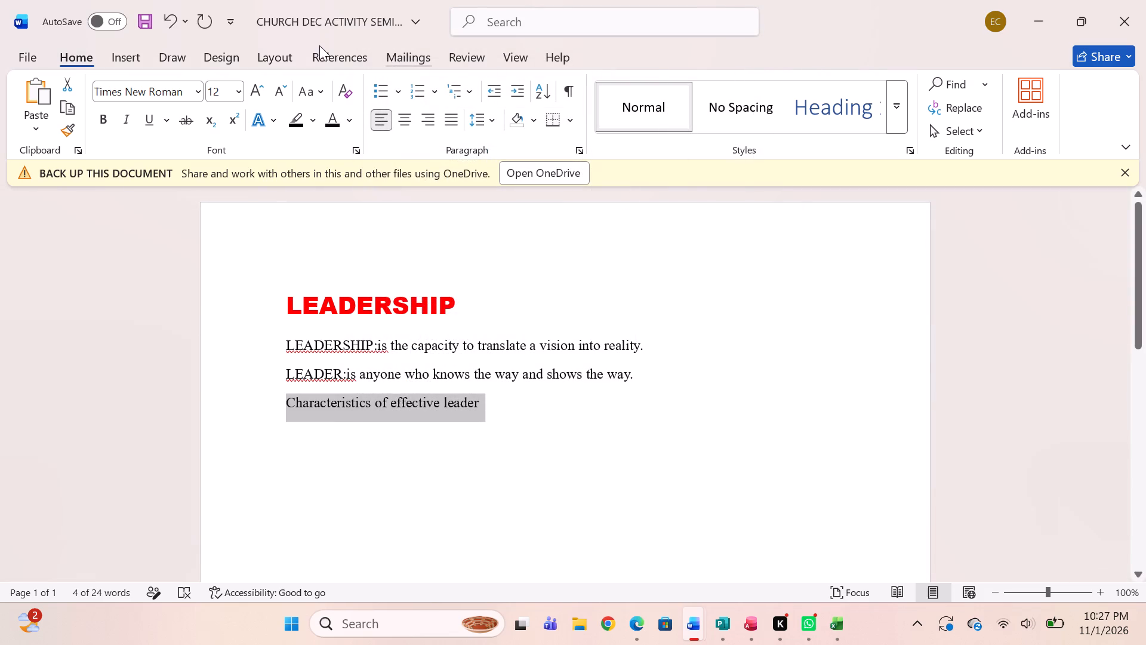
# Apply a double underline and the standard red font color to the "Characteristics of effective leader" line.
pyautogui.click(167, 118)
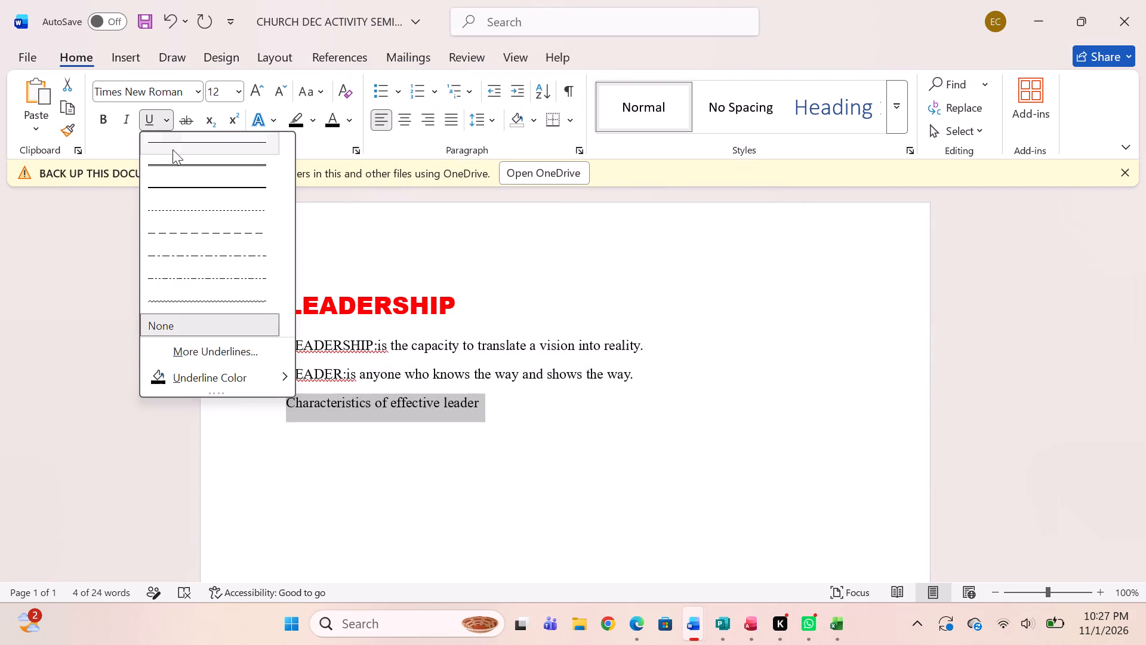
pyautogui.click(175, 159)
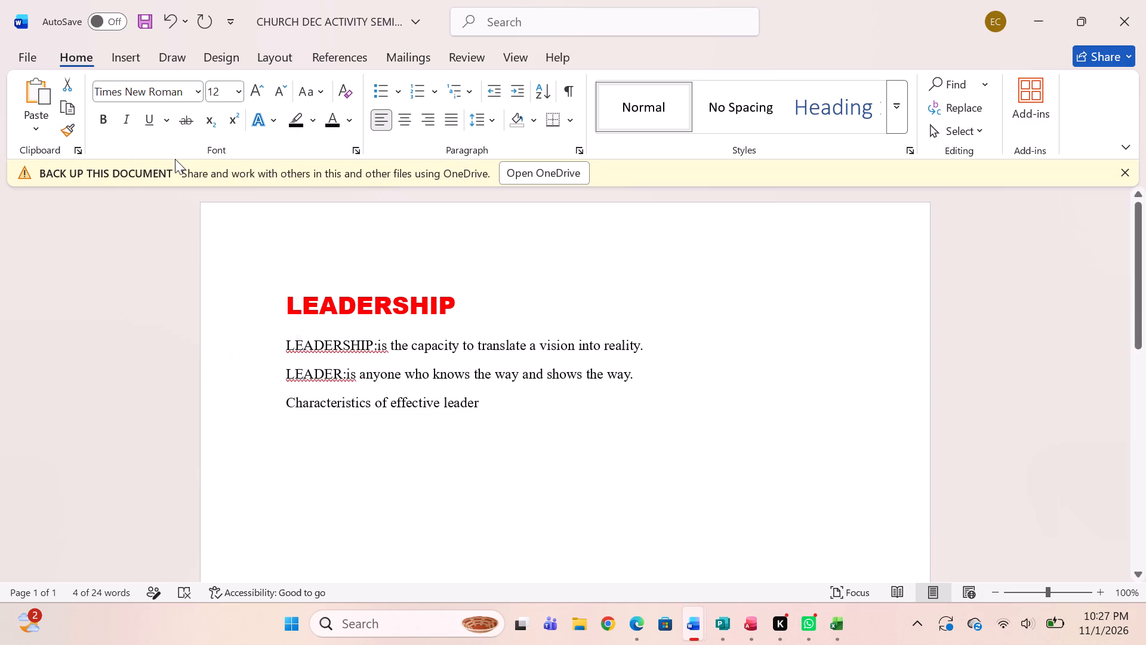
pyautogui.click(352, 124)
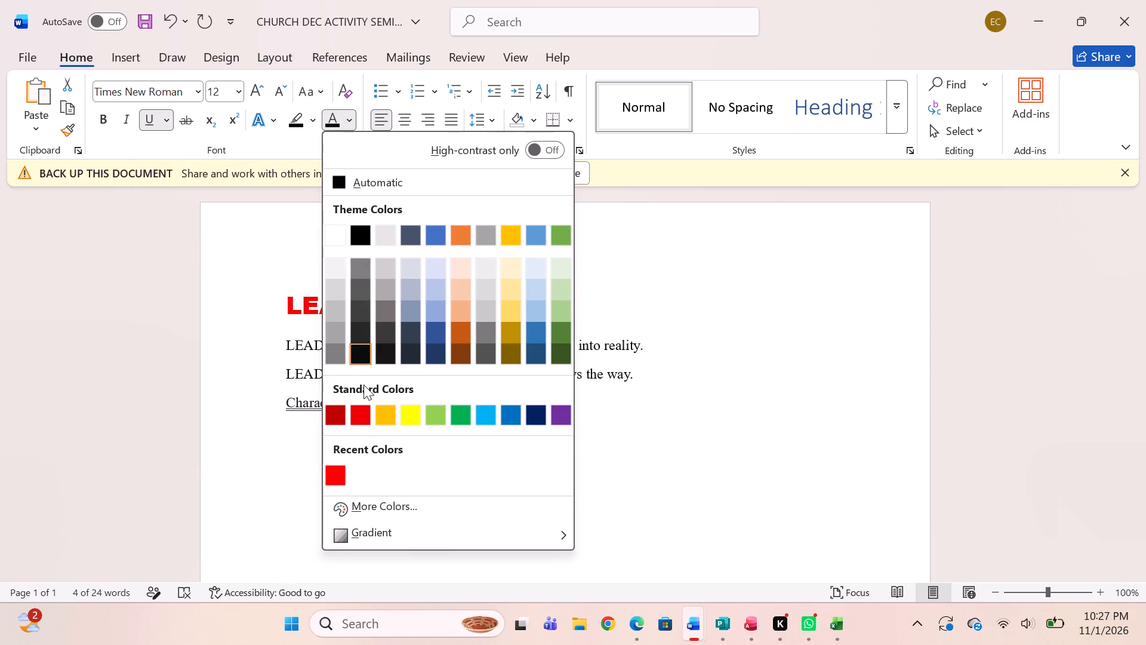
pyautogui.click(360, 419)
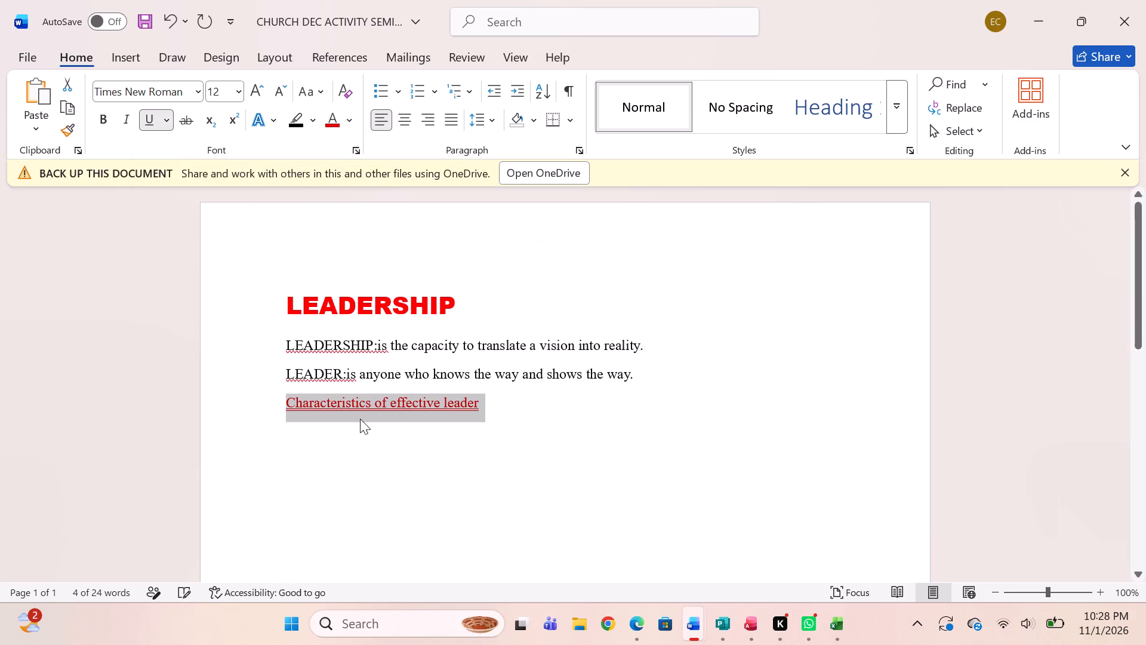
# Start a multilevel bulleted list with the ❖ symbol on a new line below the subheading, with underlining turned off.
pyautogui.click(483, 398)
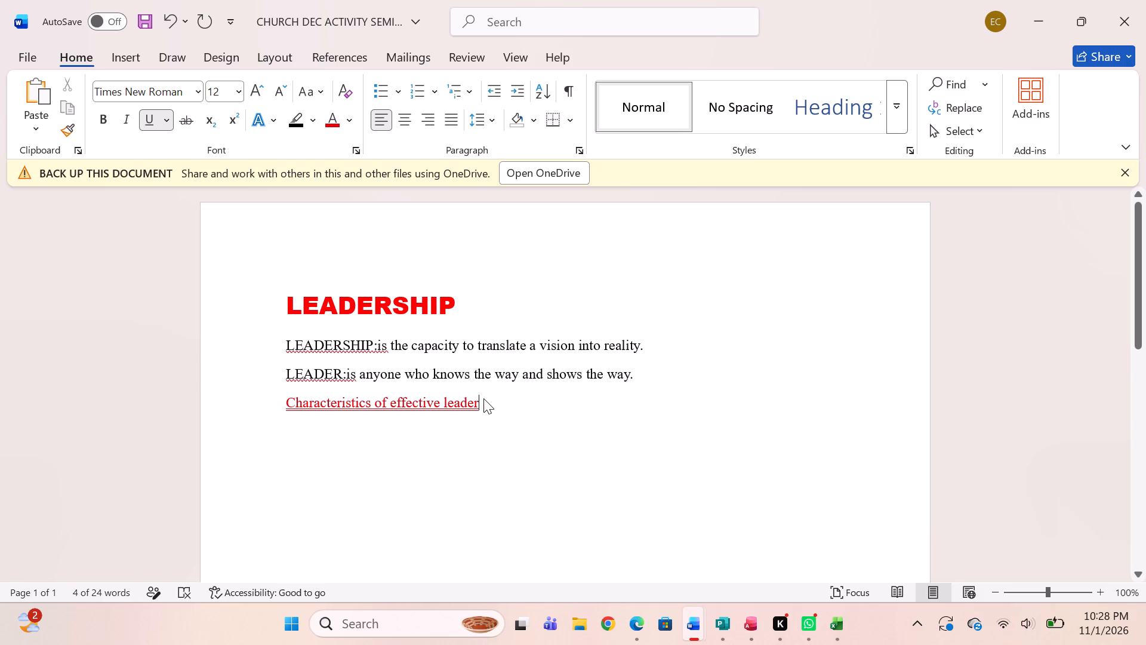
pyautogui.press('Return')
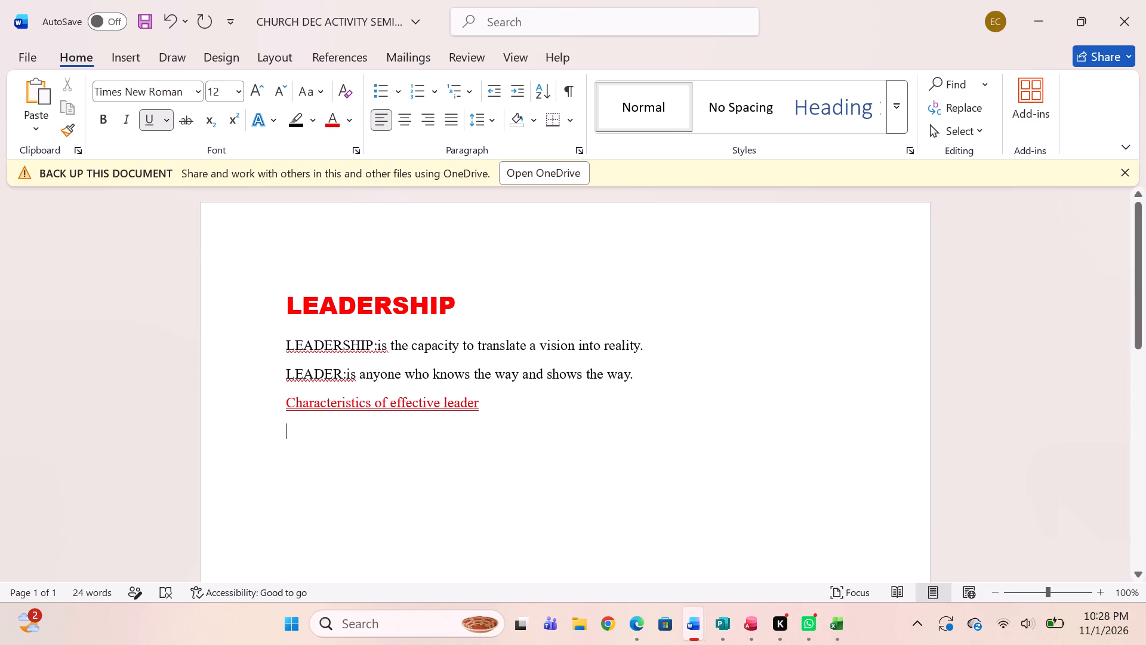
pyautogui.click(469, 94)
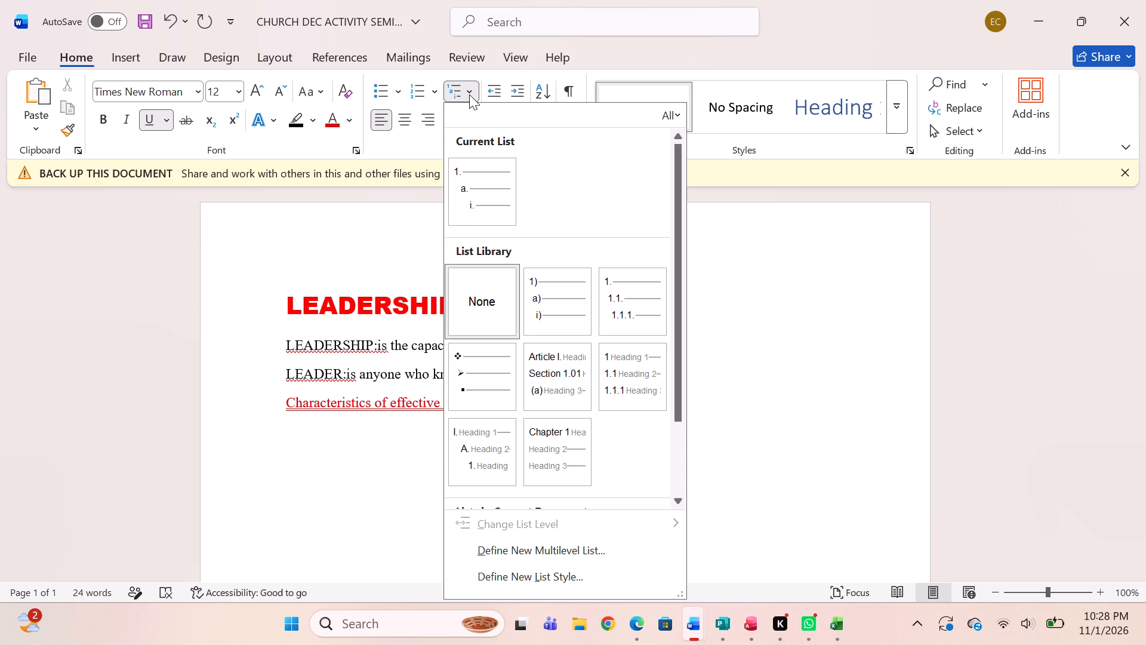
pyautogui.click(449, 383)
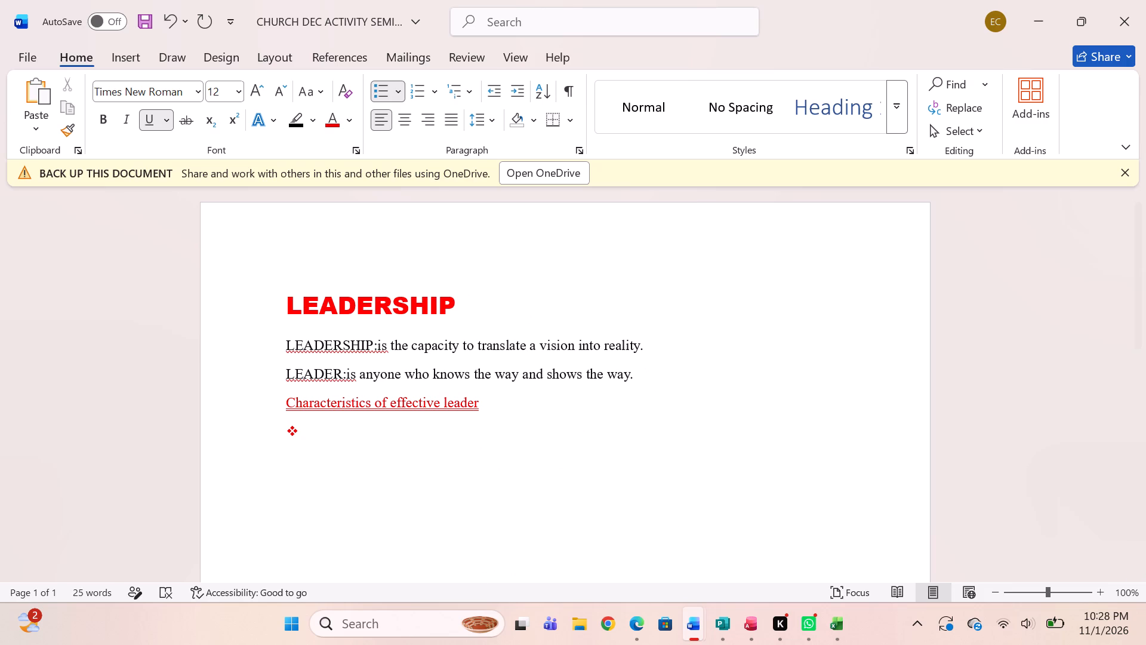
pyautogui.press('s')
pyautogui.press('BackSpace')
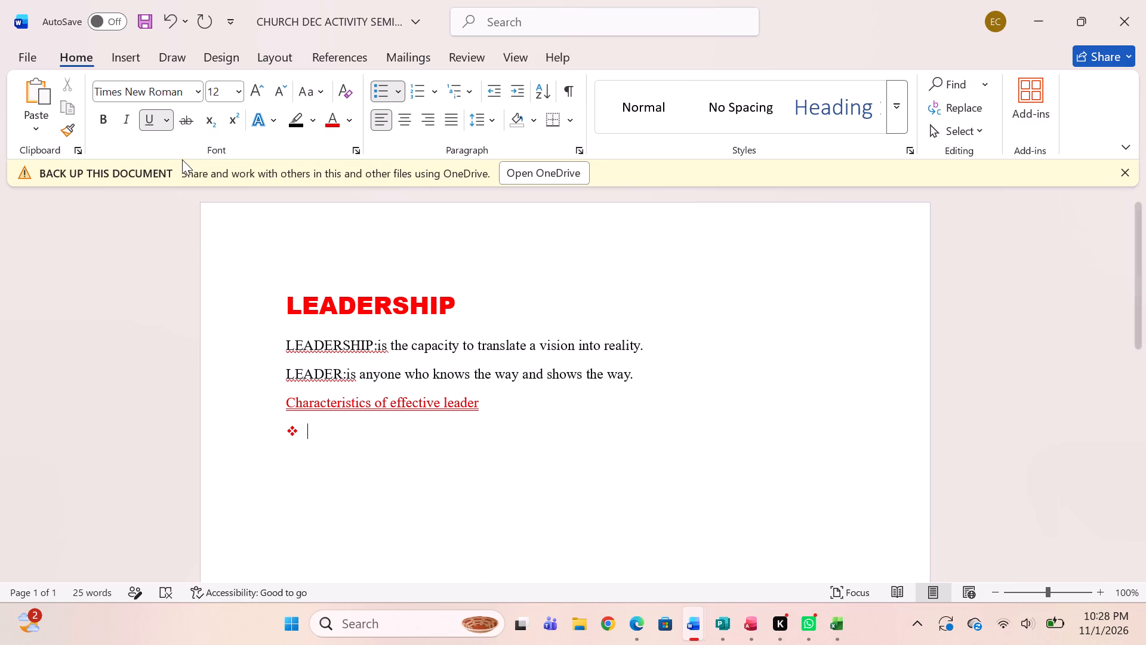
pyautogui.click(159, 126)
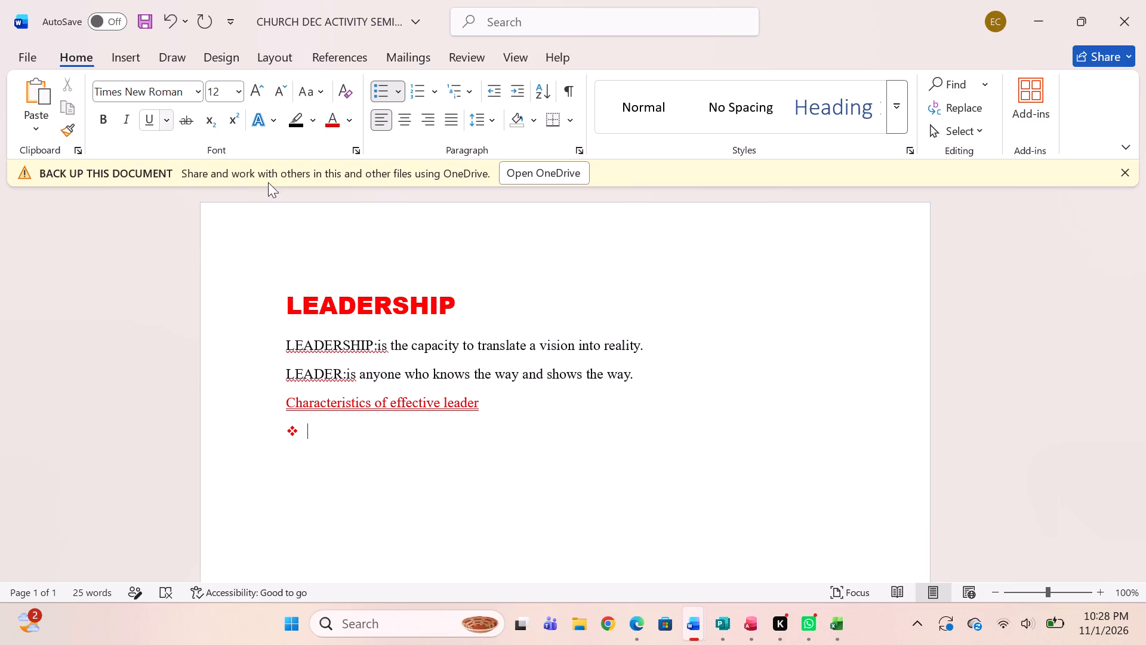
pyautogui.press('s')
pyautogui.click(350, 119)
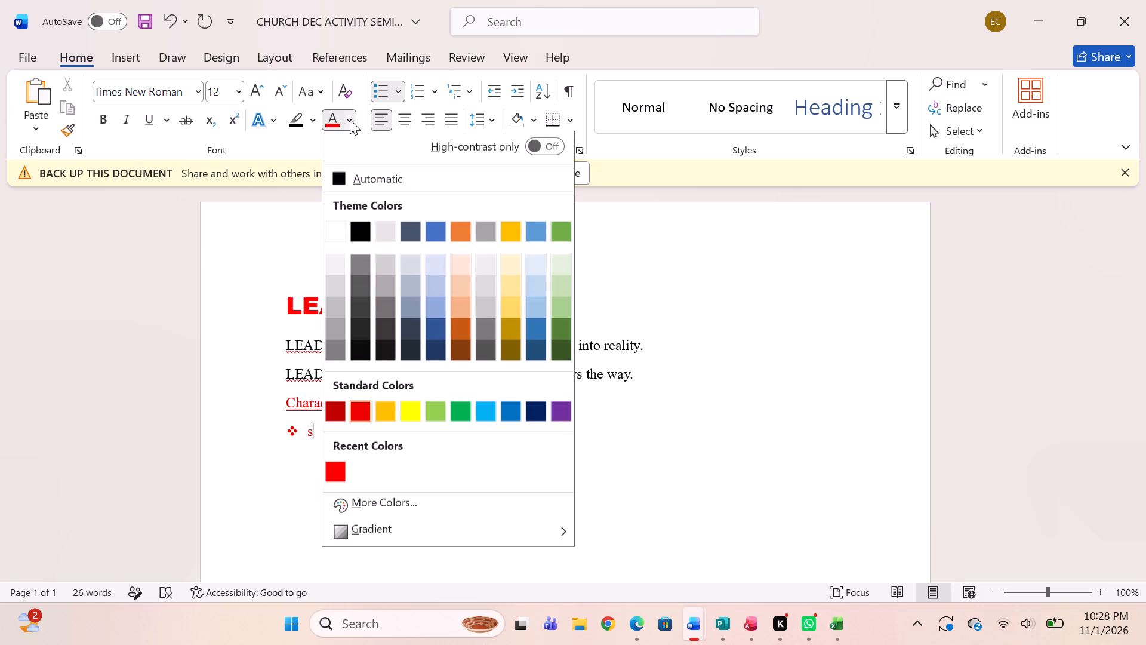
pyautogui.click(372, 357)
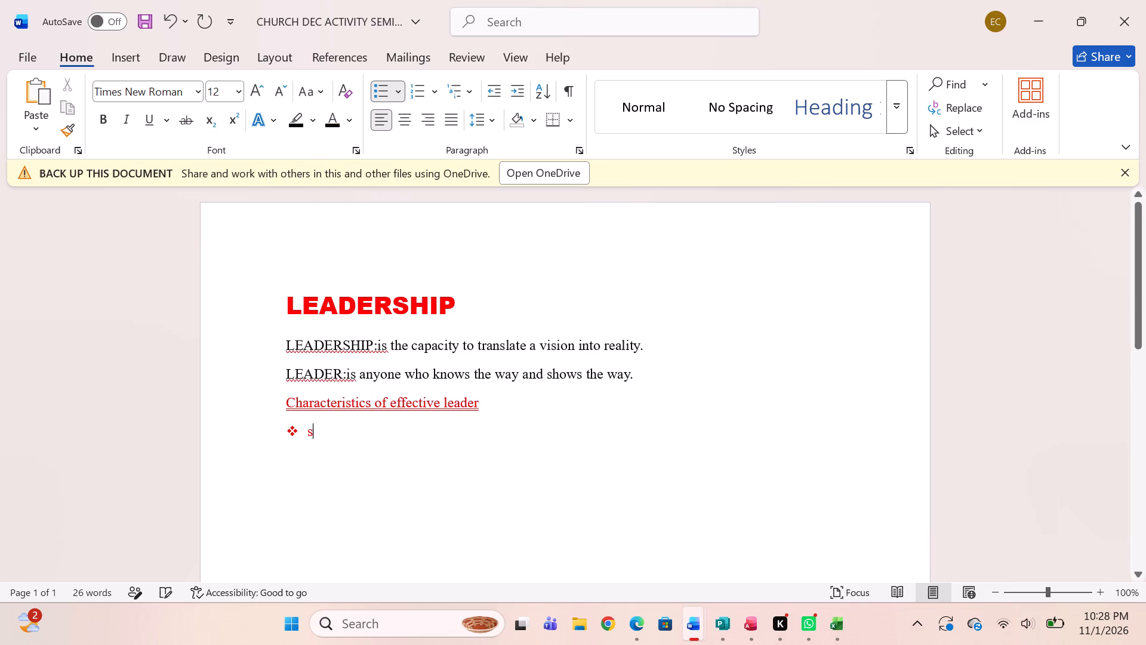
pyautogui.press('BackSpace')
# Enter "Sense to clalling." as the first ❖ bullet, using the darkest gray shade of the white theme color for its text.
pyautogui.click(348, 119)
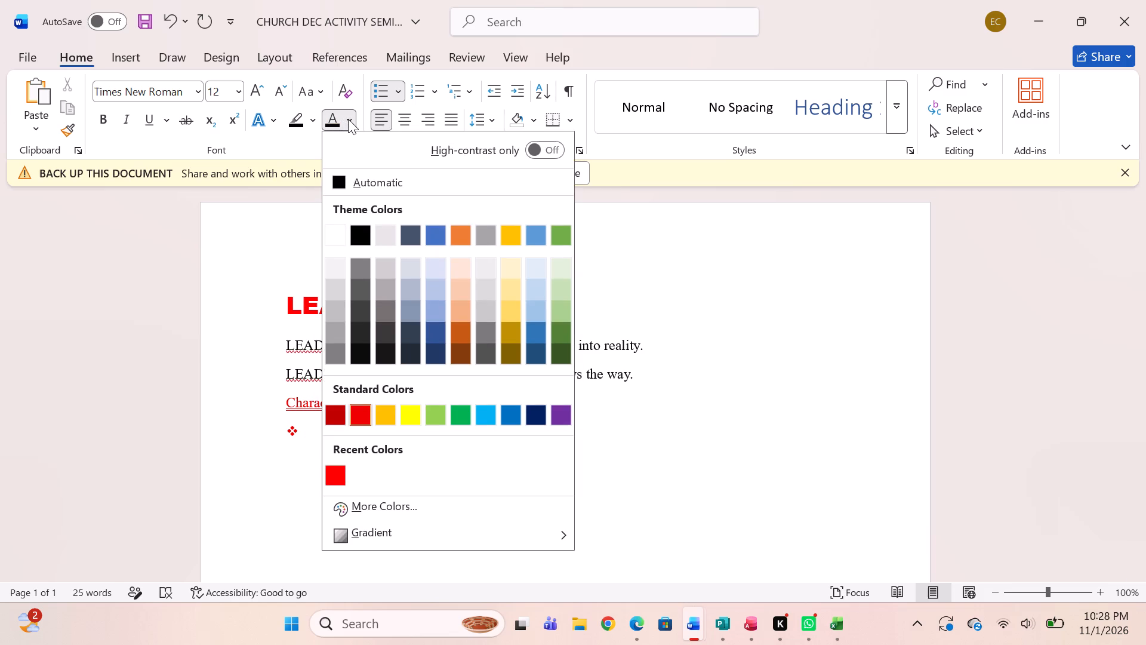
pyautogui.click(335, 353)
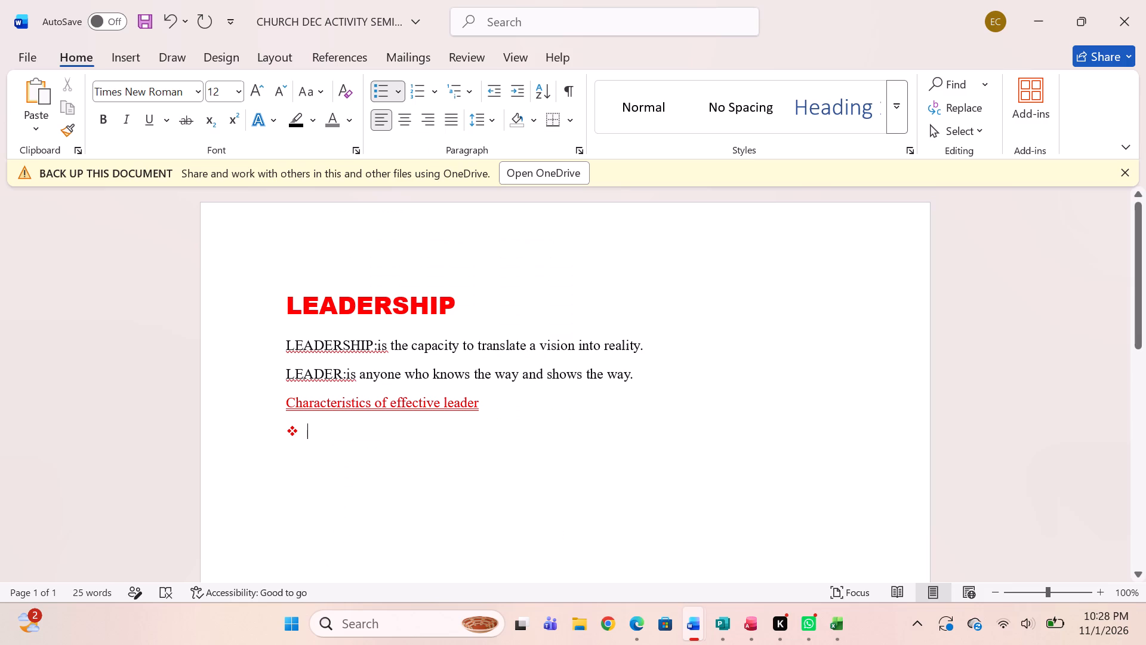
pyautogui.press('s')
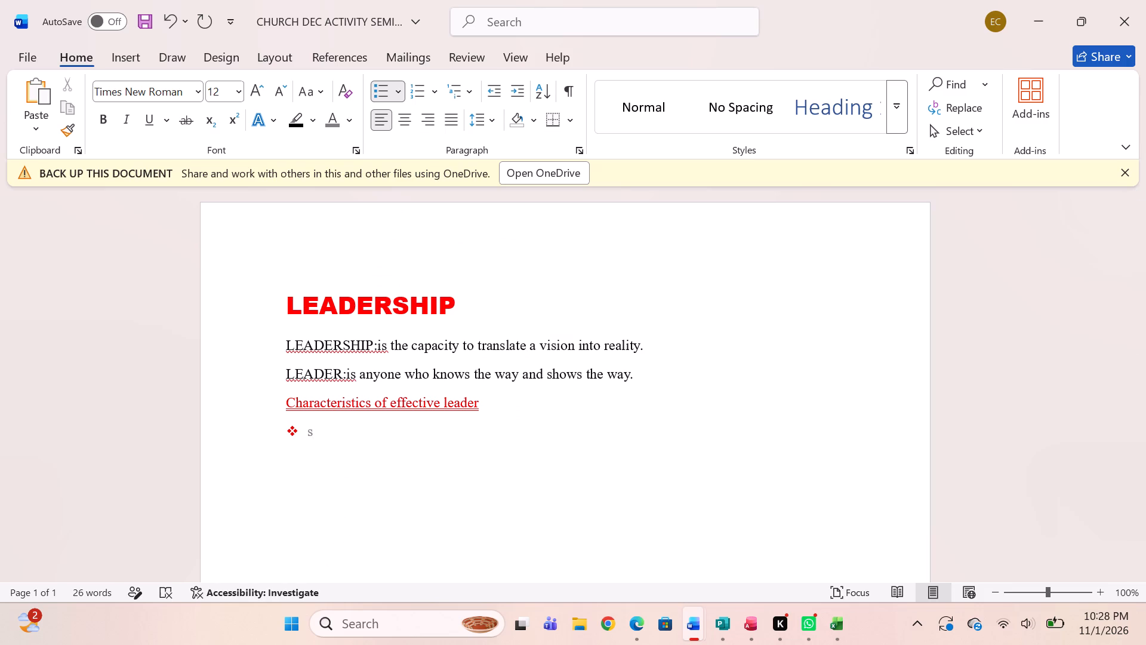
pyautogui.write('en')
pyautogui.write('ce')
pyautogui.press('BackSpace')
pyautogui.press('BackSpace')
pyautogui.write('se')
pyautogui.press('space')
pyautogui.write('to clali')
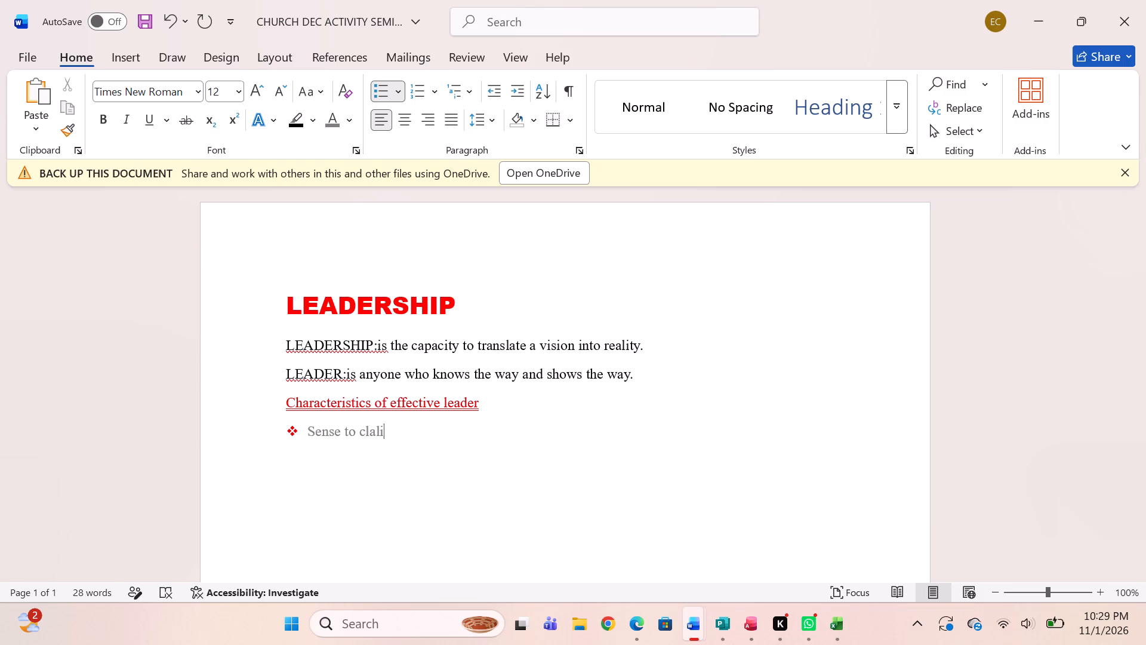
pyautogui.press('BackSpace')
pyautogui.press('l')
pyautogui.write('ing')
pyautogui.press('.')
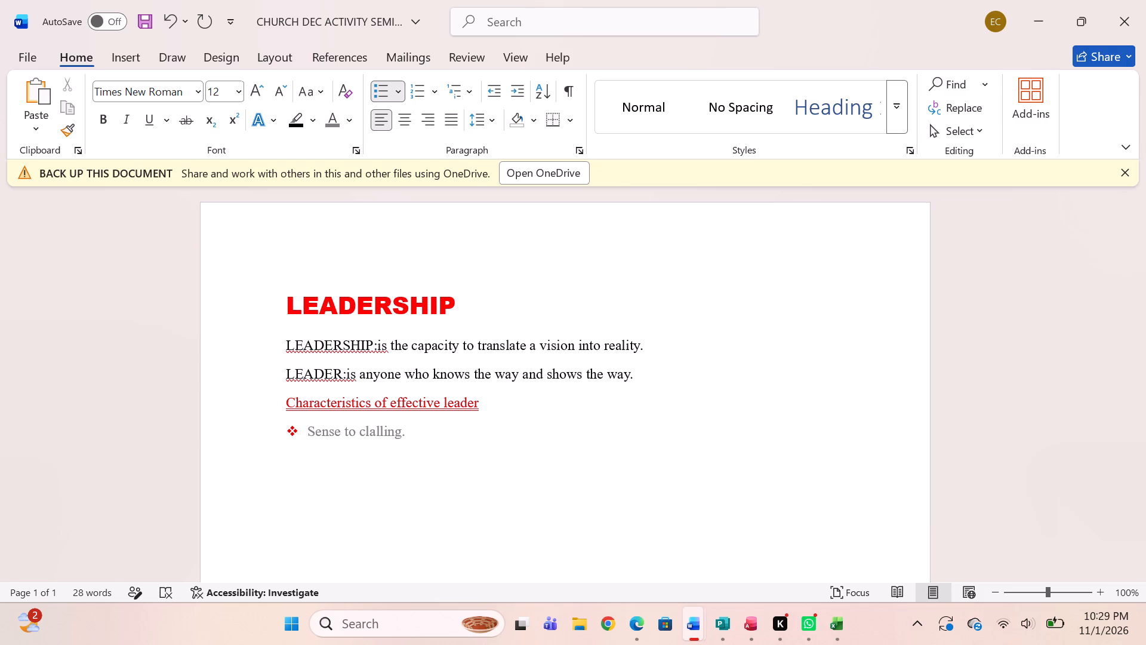
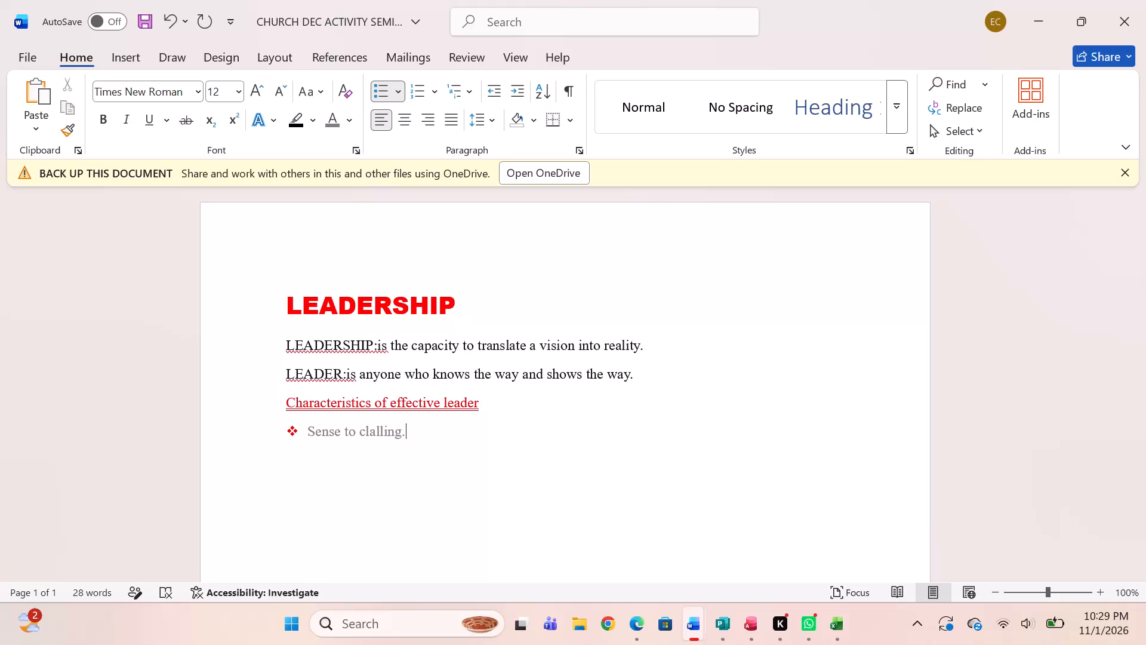
# Add "Ability to communicate." as the second ❖ bullet, directly below "Sense to clalling.".
pyautogui.press('Return')
pyautogui.press('a')
pyautogui.write('bility')
pyautogui.press('space')
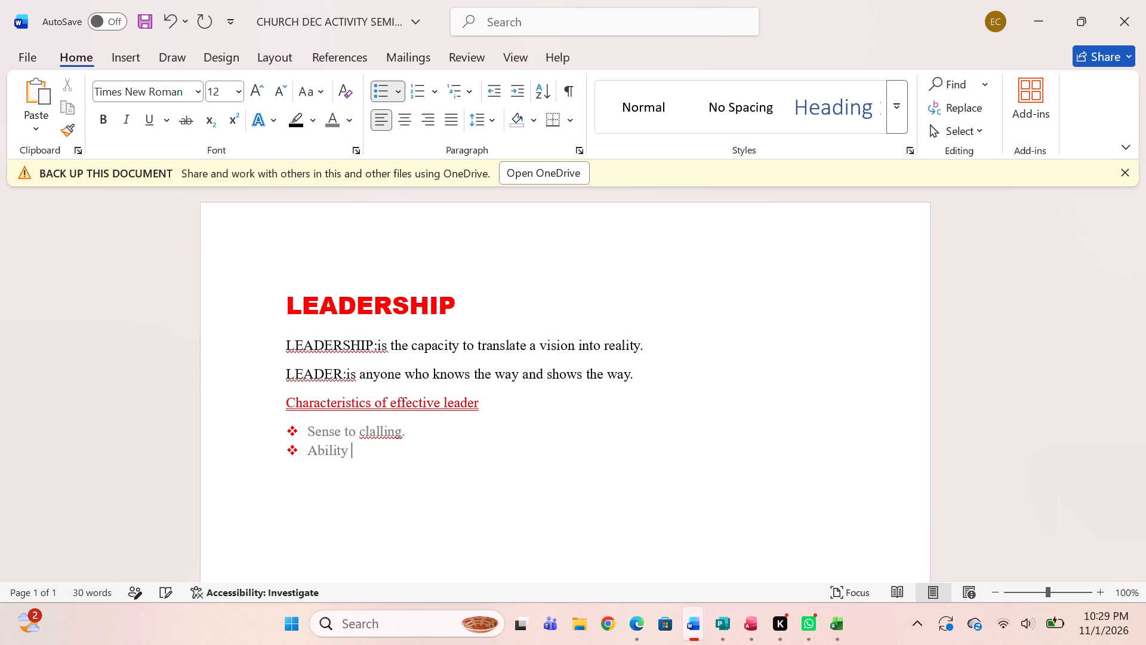
pyautogui.write('to comm')
pyautogui.press('u')
pyautogui.write('nica')
pyautogui.write('te')
pyautogui.press('.')
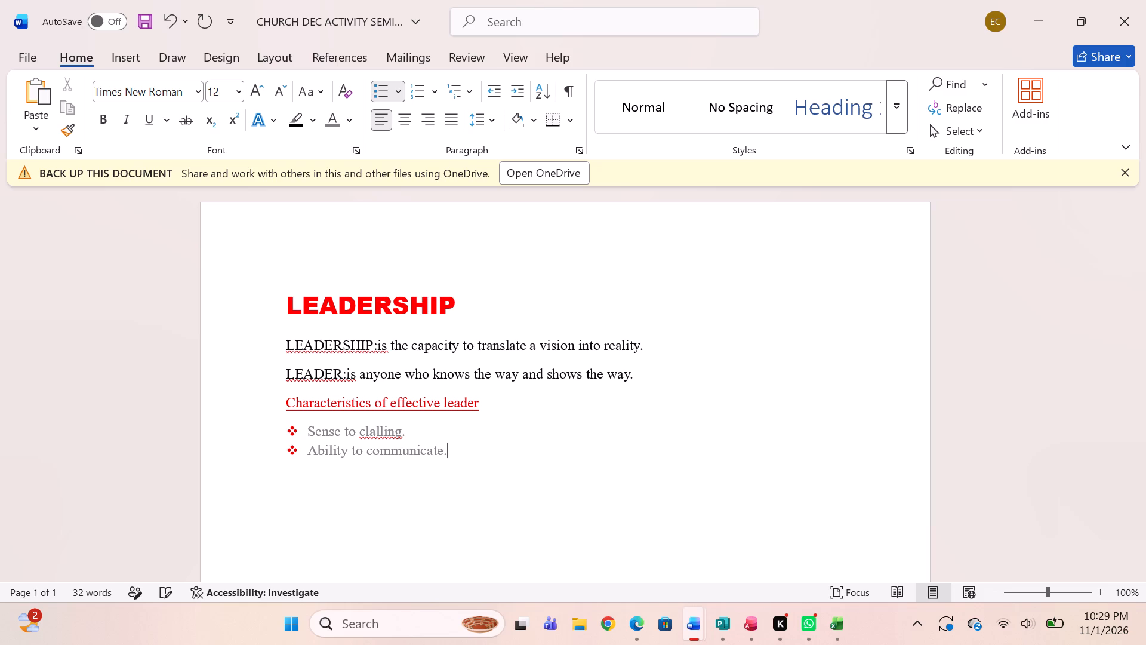
# Add "Creativity in problem solving." as the third ❖ bullet in the effective leader list.
pyautogui.press('Return')
pyautogui.press('c')
pyautogui.write('re')
pyautogui.press('a')
pyautogui.write('ti')
pyautogui.write('vity')
pyautogui.press('space')
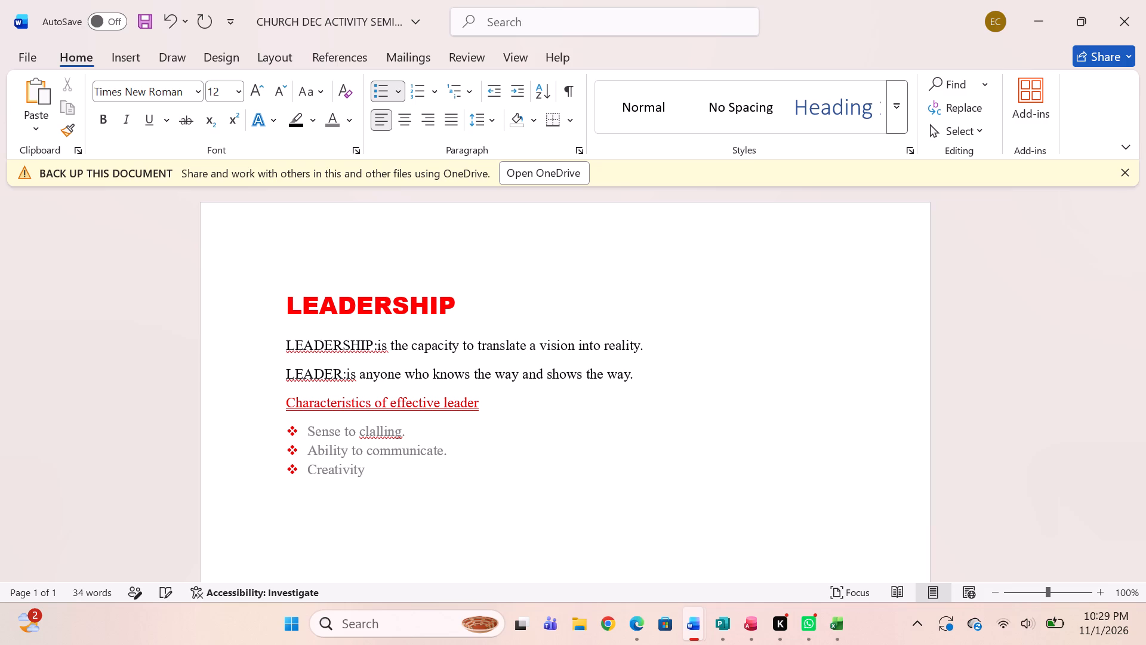
pyautogui.write('in pr')
pyautogui.press('o')
pyautogui.write('ble')
pyautogui.write('m solving')
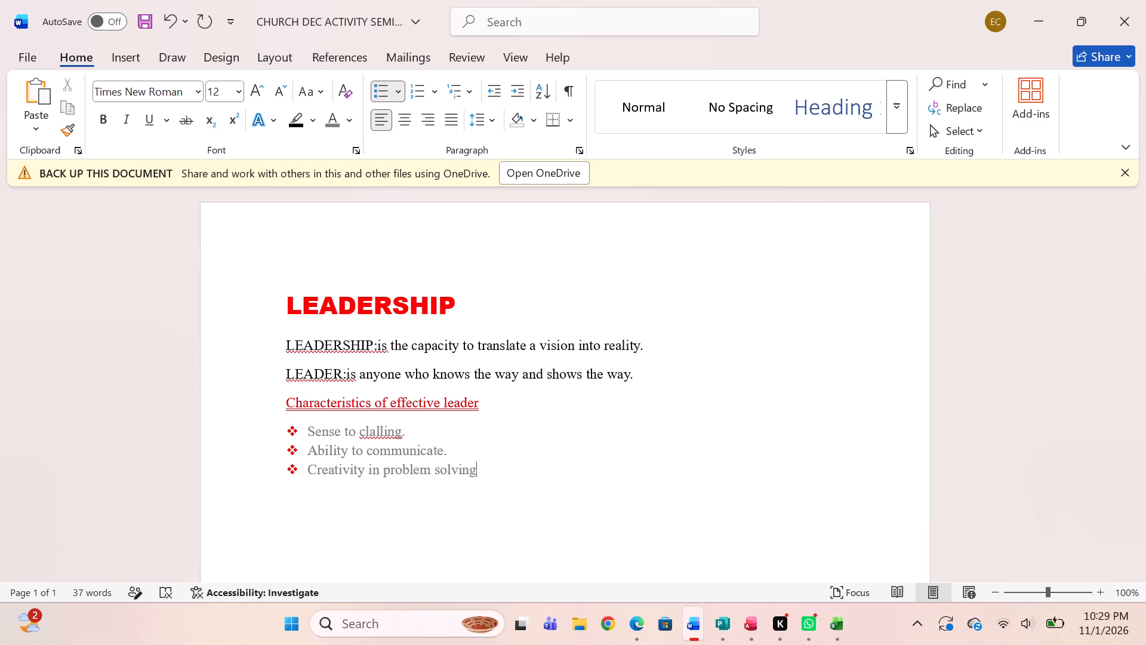
pyautogui.press('.')
# Add "Generosity" as the fourth ❖ bullet in the effective leader list, without a period.
pyautogui.press('Return')
pyautogui.write('en')
pyautogui.press('e')
pyautogui.write('ro')
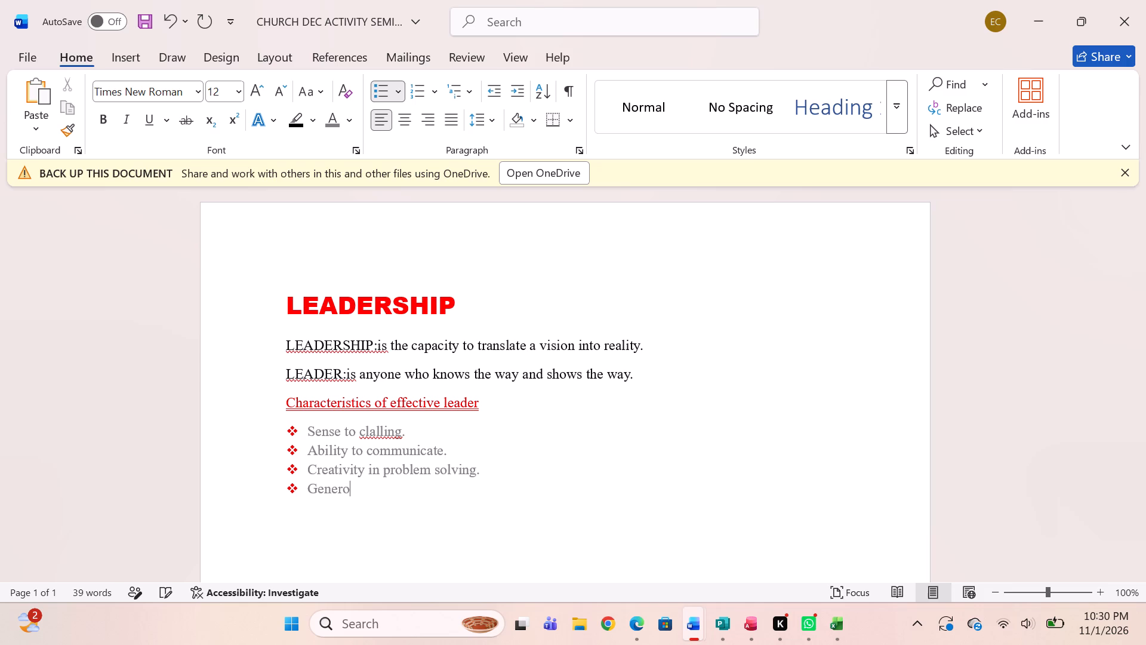
pyautogui.write('si')
pyautogui.write('ty')
pyautogui.press('space')
# Add "Consisteny" as the fifth ❖ bullet in the effective leader list, below "Generosity".
pyautogui.press('Return')
pyautogui.press('c')
pyautogui.write('onsi')
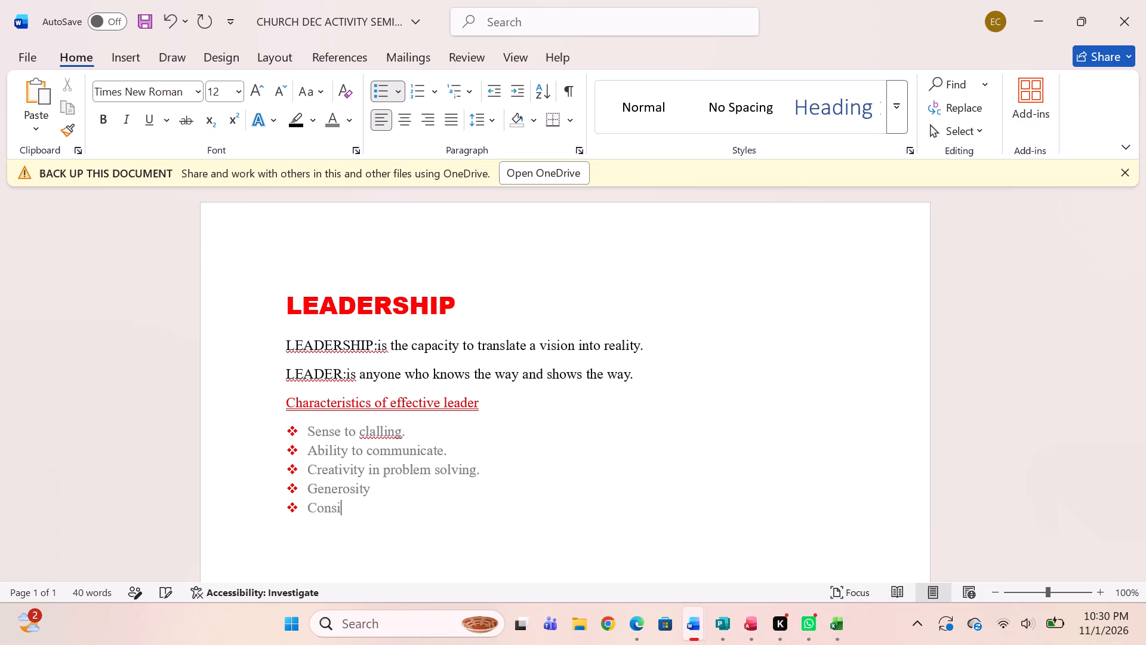
pyautogui.press('s')
pyautogui.write('te')
pyautogui.press('n')
pyautogui.press('y')
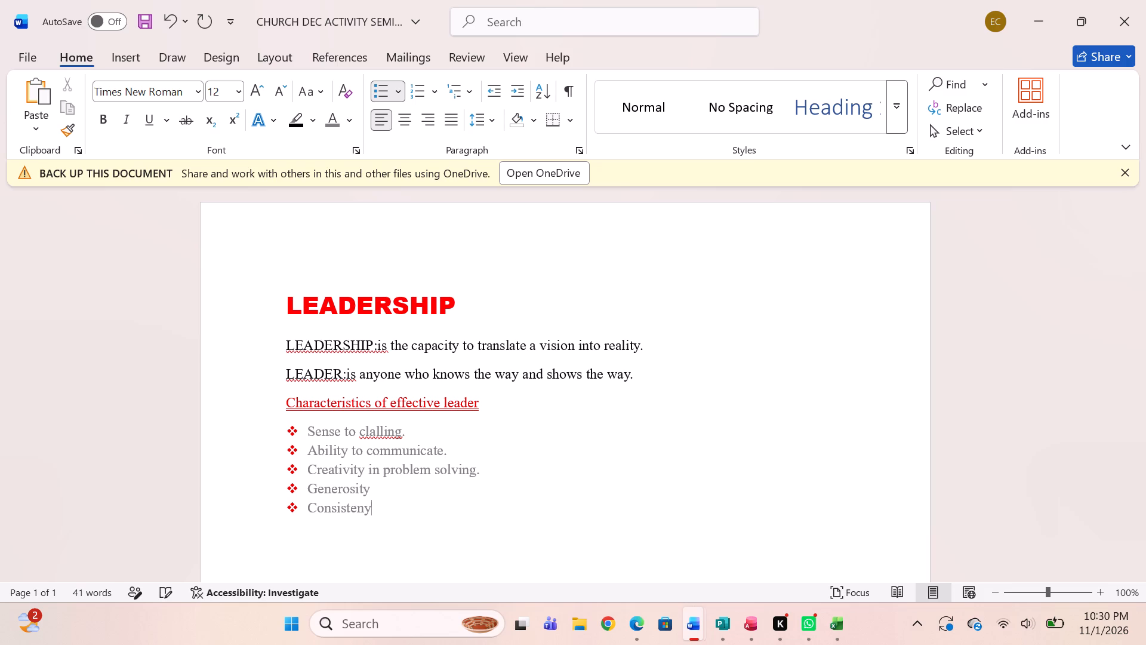
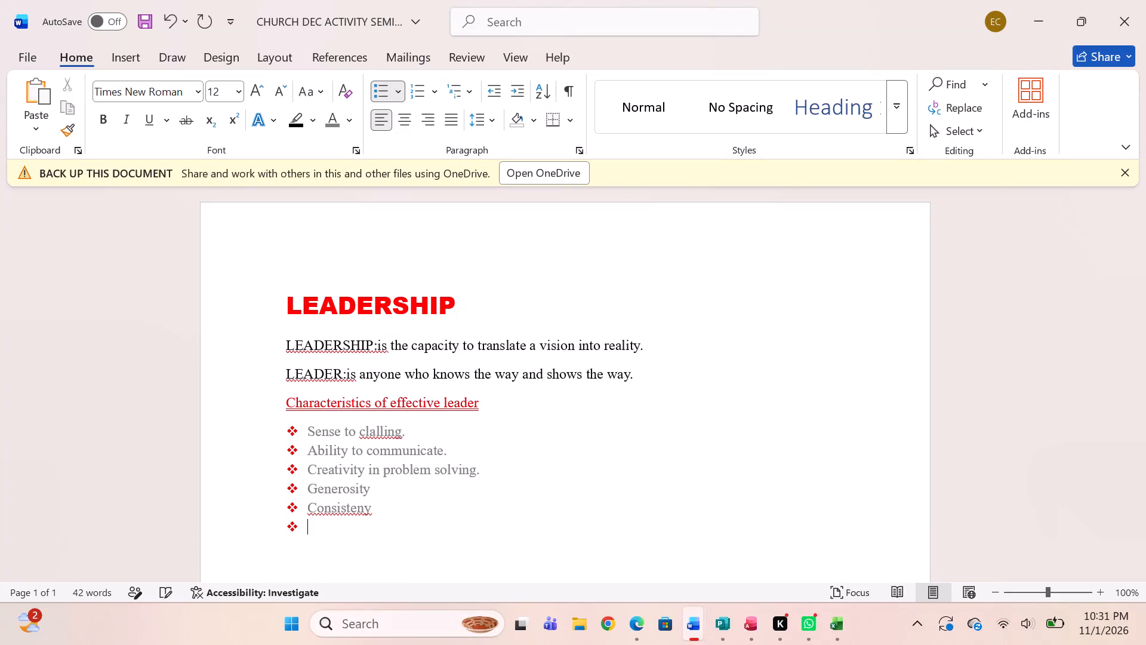
# End the bulleted list after "Consisteny" and add the red double-underlined heading "TYPES OF LEADERSHIP" below it, leaving a blank line between.
pyautogui.press('BackSpace')
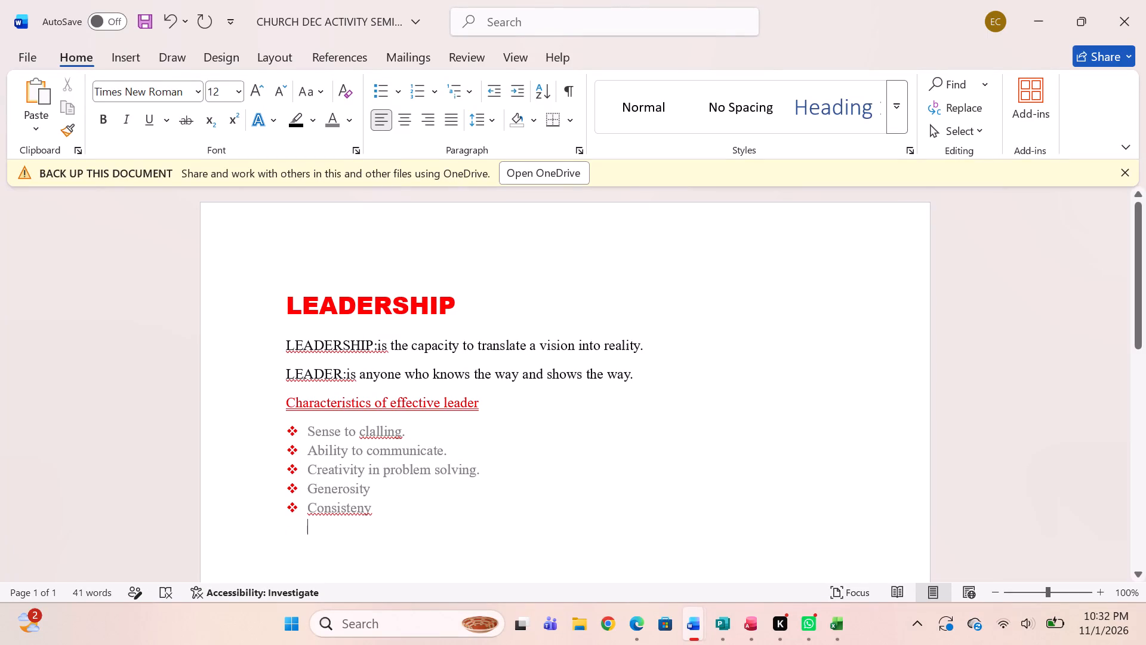
pyautogui.scroll(-1, 252, 493)
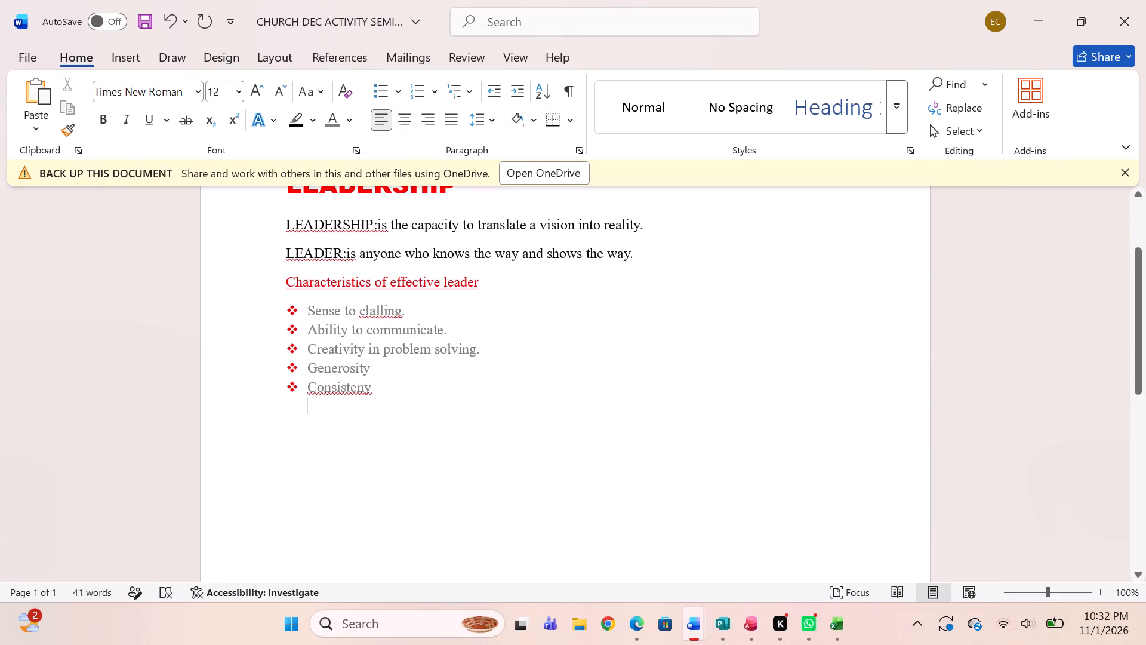
pyautogui.click(288, 419)
pyautogui.press('Return')
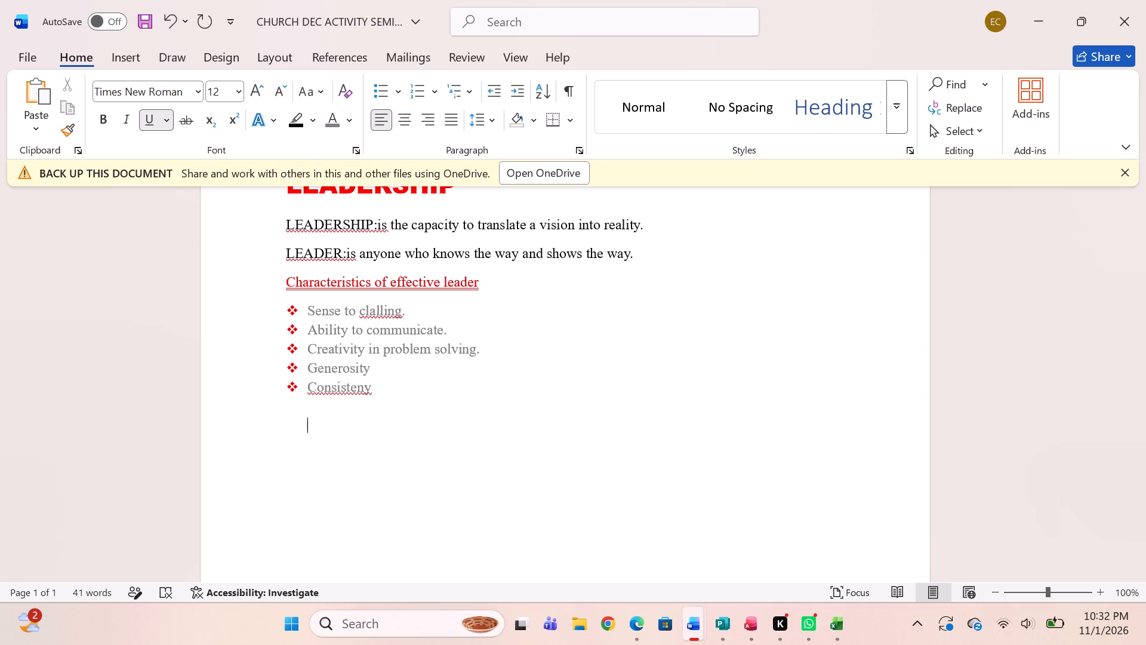
pyautogui.click(270, 425)
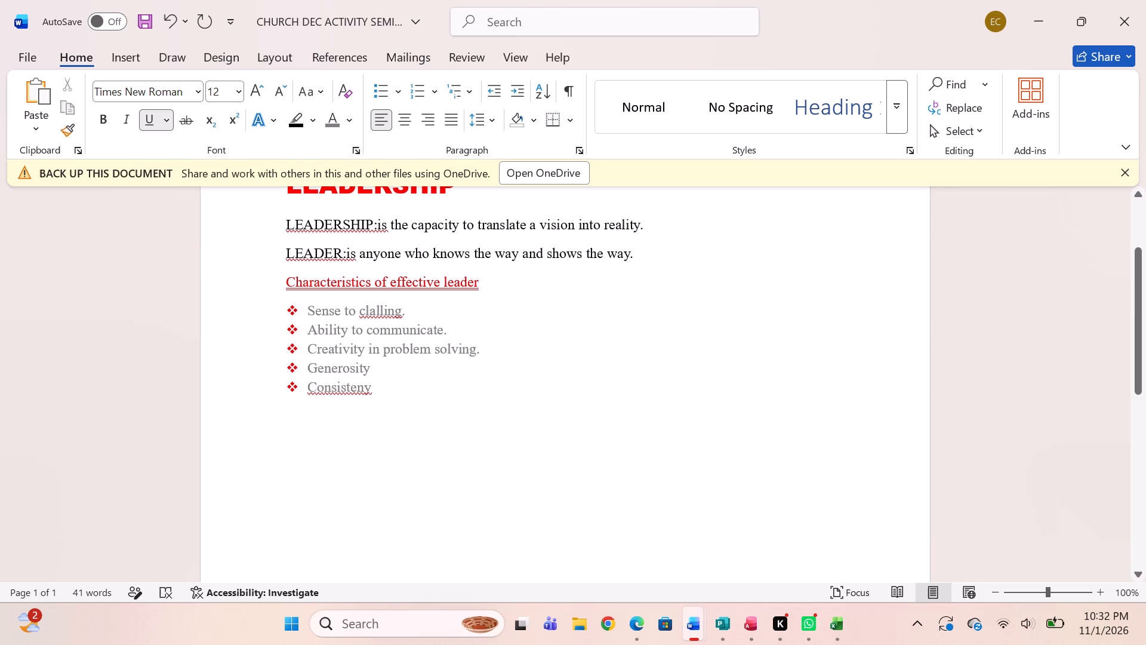
pyautogui.click(270, 425)
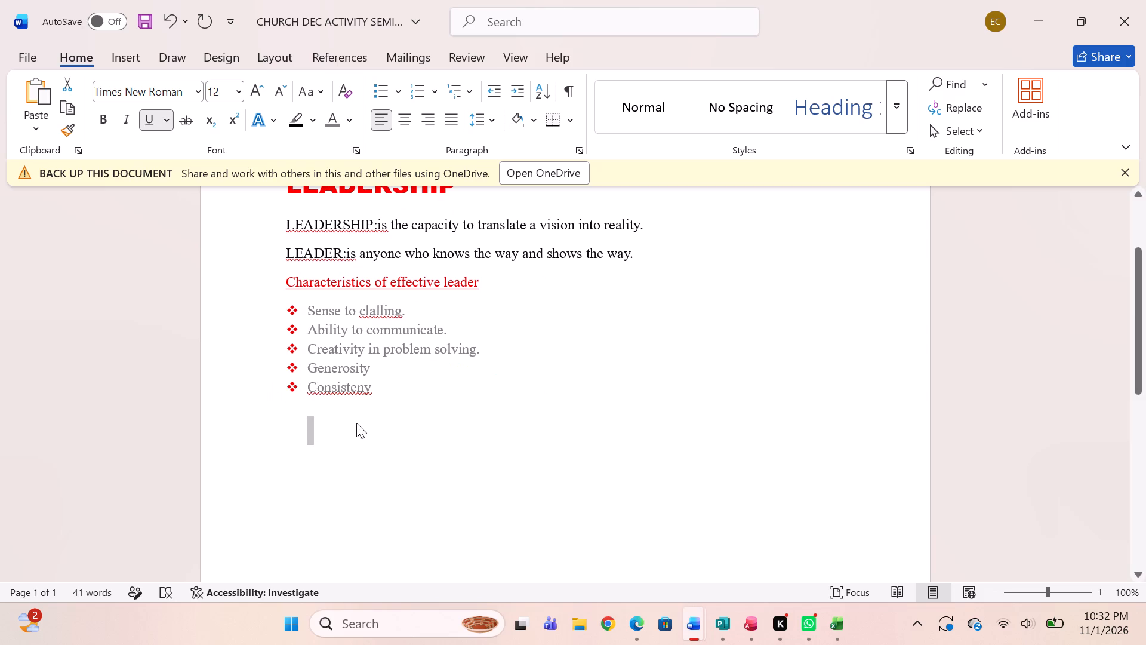
pyautogui.press('t')
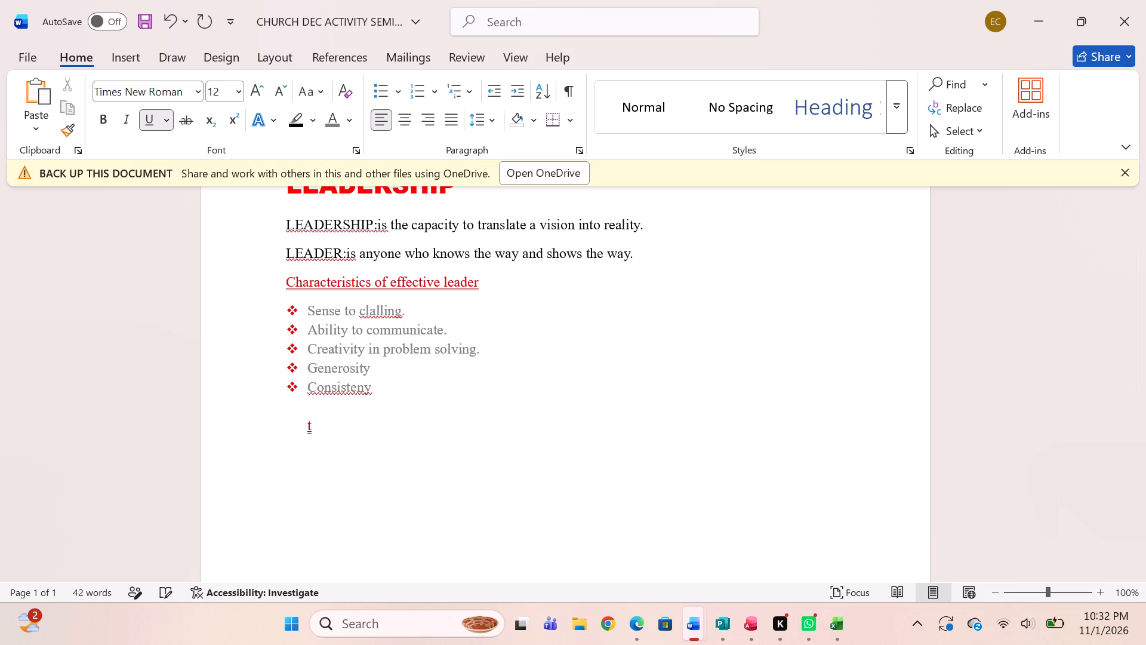
pyautogui.press('BackSpace')
pyautogui.write('TYPES')
pyautogui.press('space')
pyautogui.press('o')
pyautogui.write('F')
pyautogui.press('space')
pyautogui.write('LEADER')
pyautogui.write('SHIP')
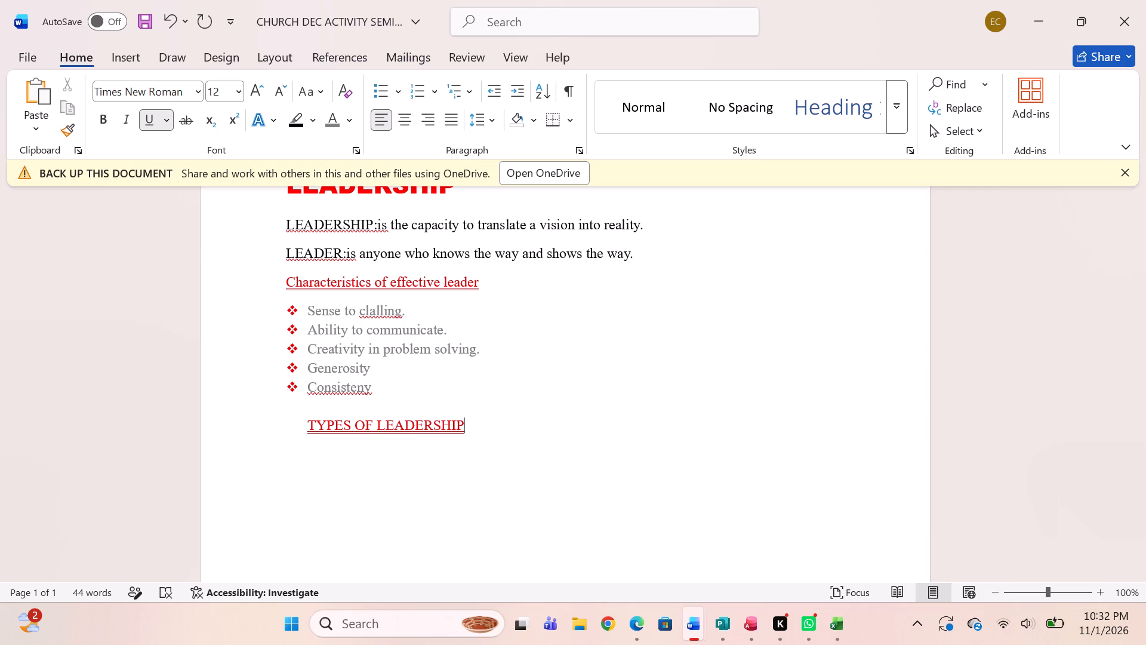
# Start a justified 1., 2., 3. numbered list under "TYPES OF LEADERSHIP" with "Personal leadership" as its first item.
pyautogui.press('Return')
pyautogui.click(433, 94)
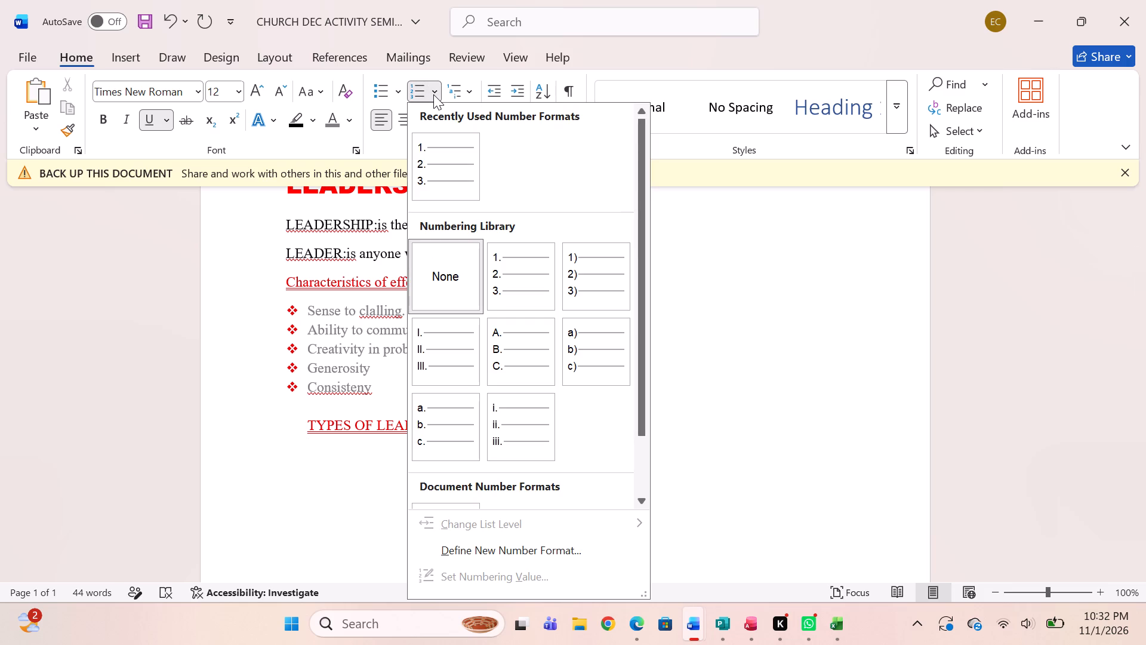
pyautogui.click(328, 453)
pyautogui.click(399, 121)
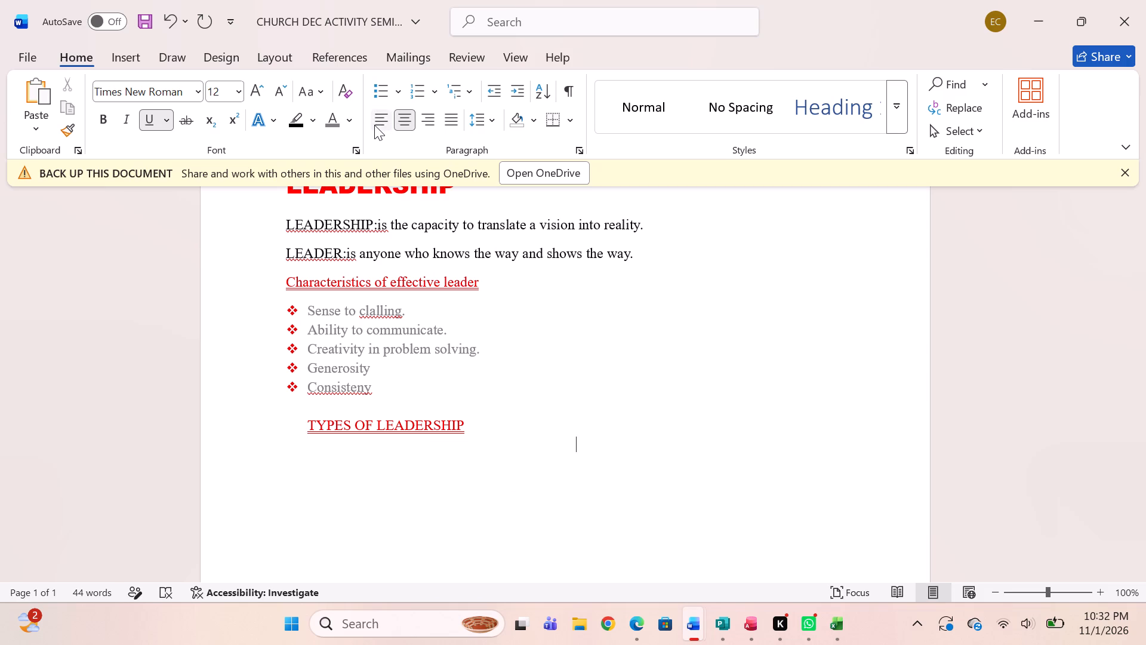
pyautogui.click(454, 120)
pyautogui.click(427, 89)
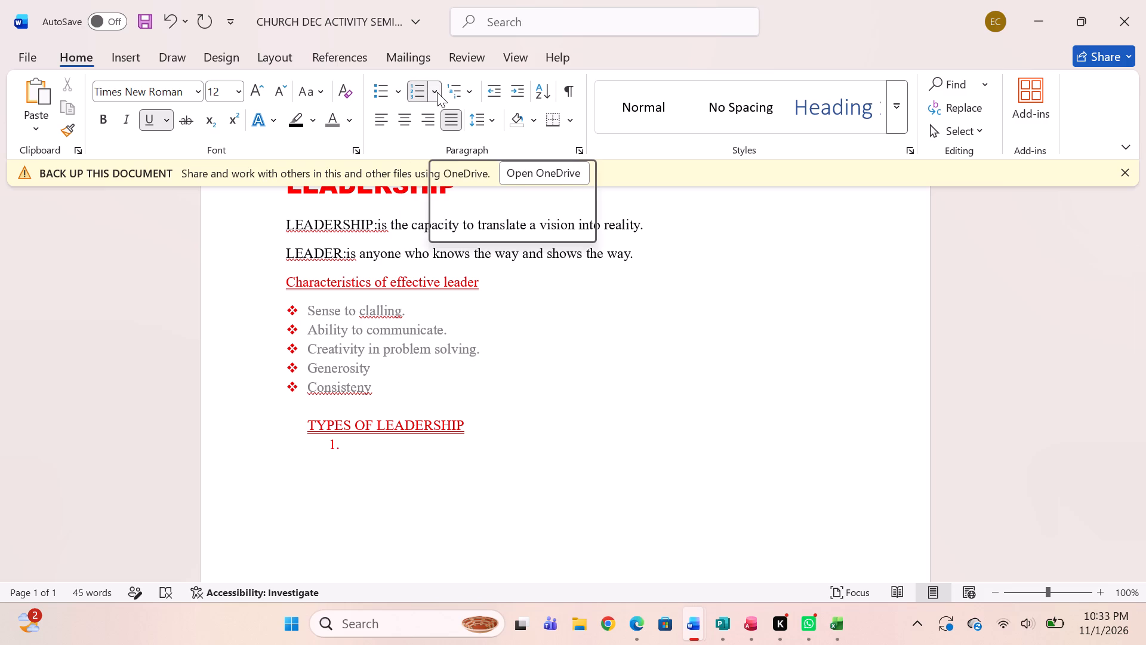
pyautogui.click(437, 92)
pyautogui.click(437, 144)
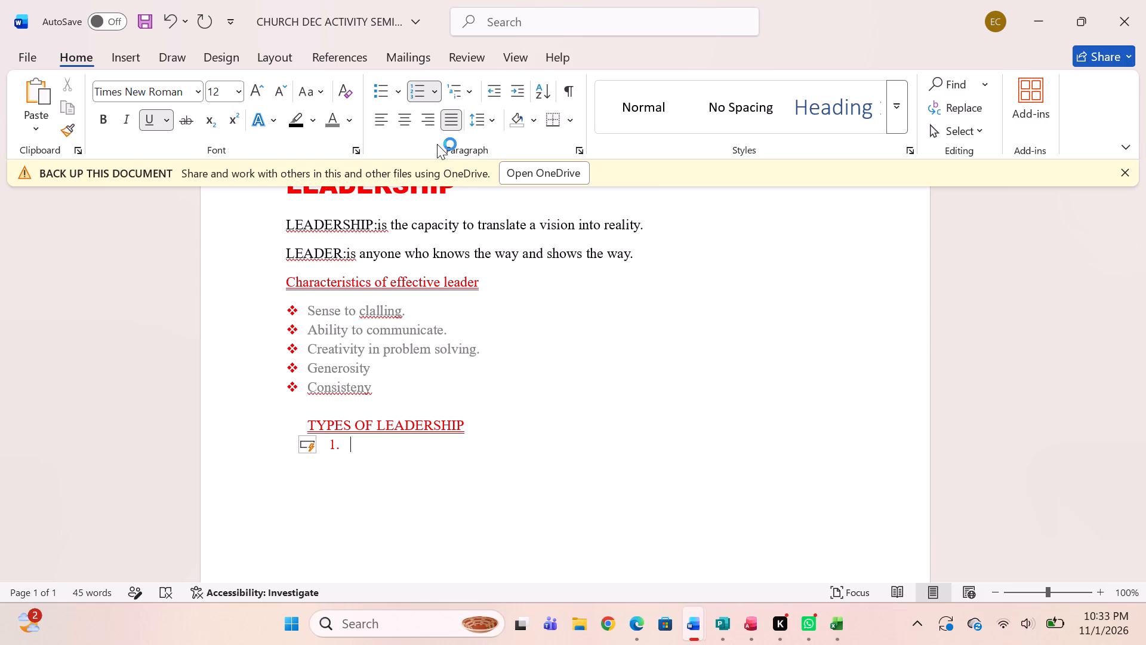
pyautogui.press('p')
pyautogui.write('ersonal')
pyautogui.press('space')
pyautogui.write('leadersh')
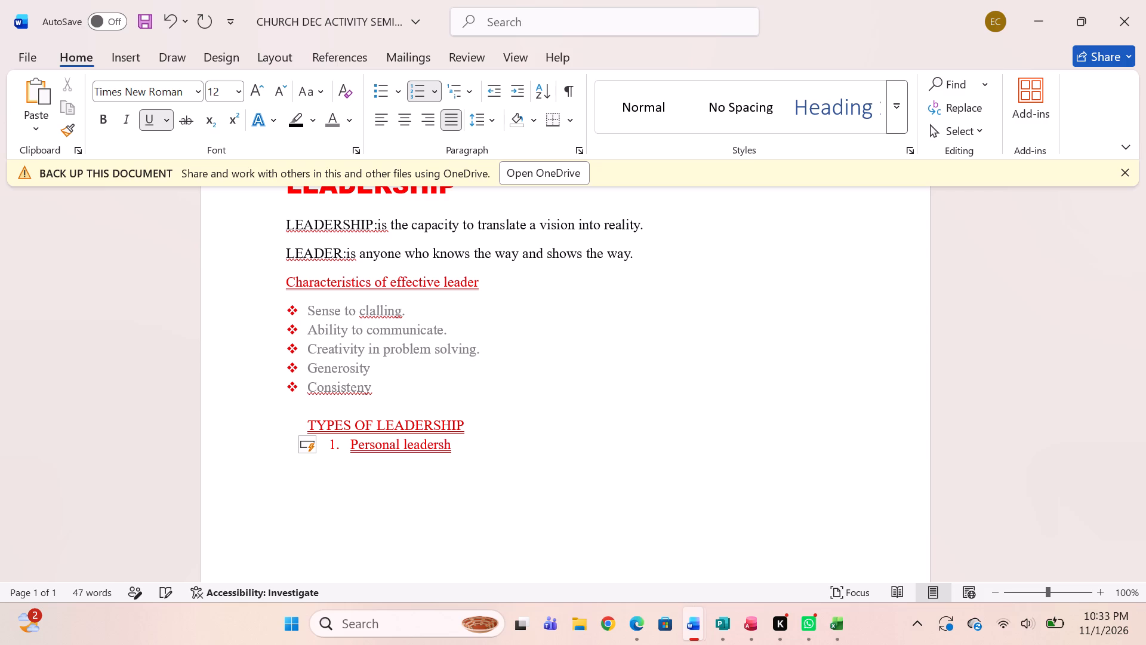
pyautogui.write('ip')
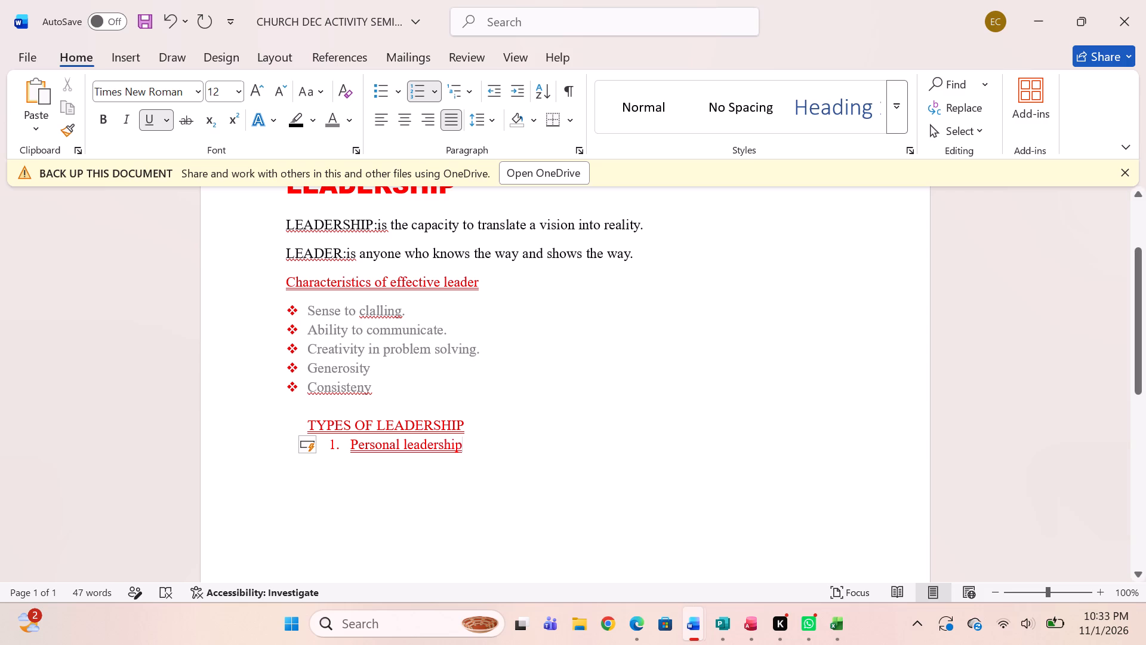
# Recolor the "Personal leadership" item dark gray and remove its underline.
pyautogui.moveTo(468, 451); pyautogui.dragTo(346, 451)
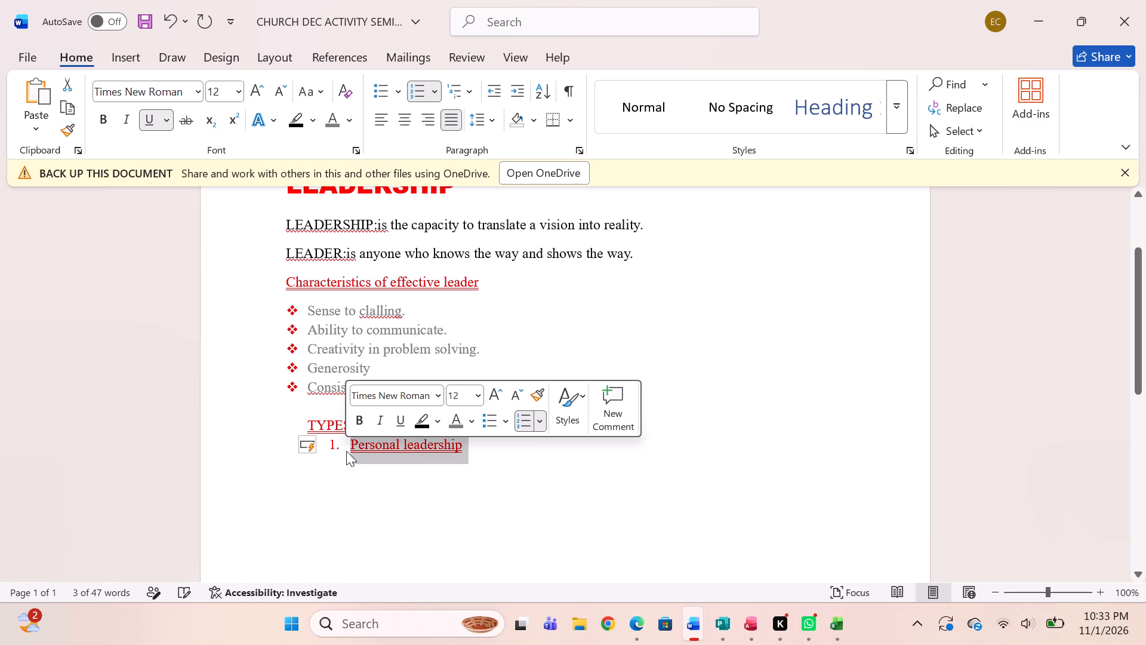
pyautogui.click(346, 119)
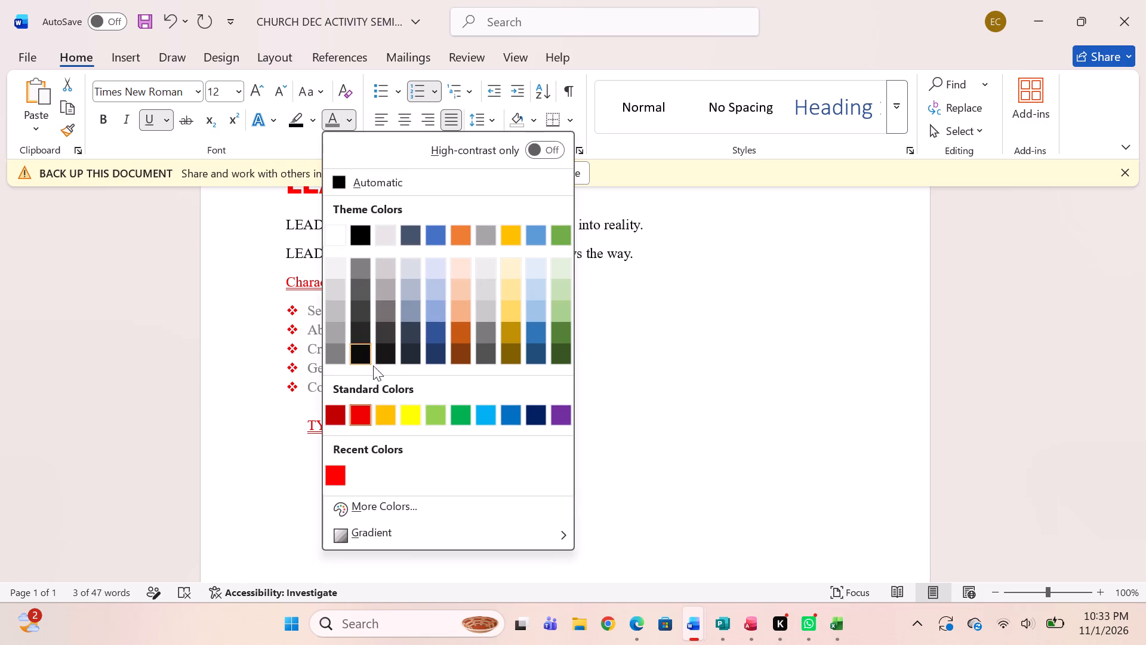
pyautogui.click(388, 328)
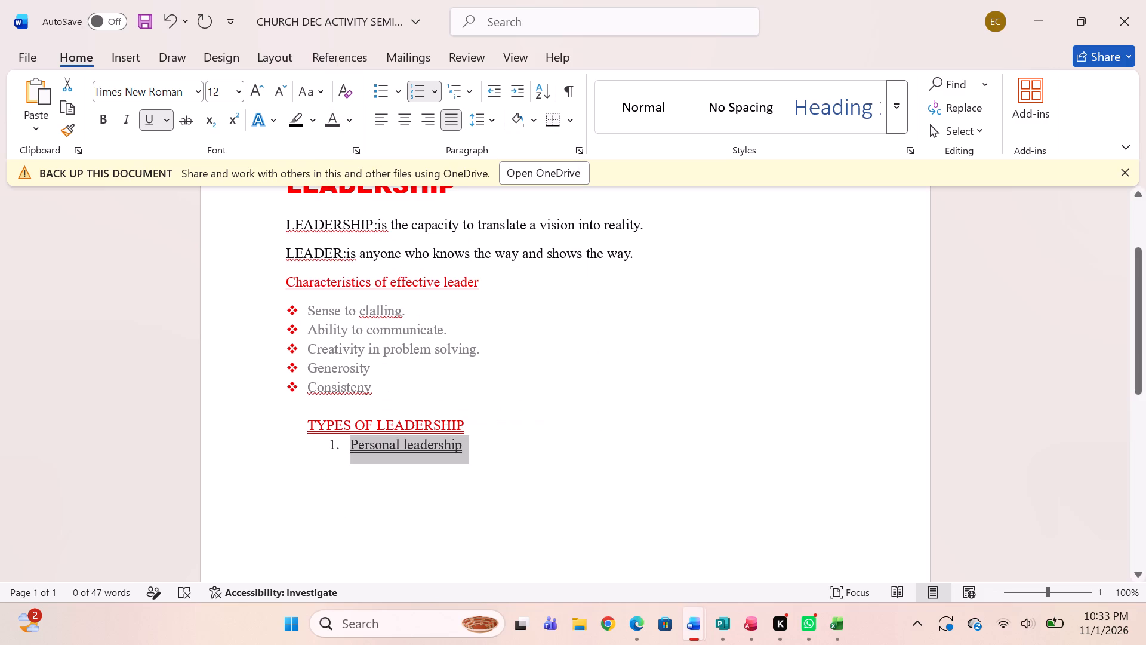
pyautogui.click(156, 125)
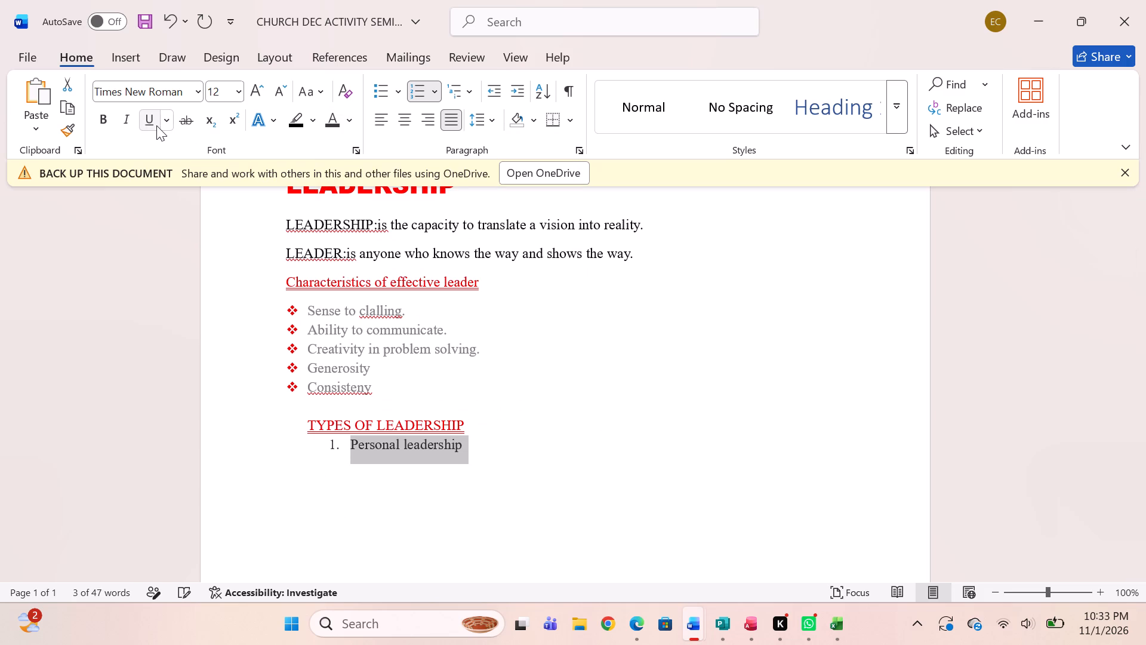
# Add a space and colon after "Personal leadership" in item 1 and set the font color to black for the text that follows.
pyautogui.click(499, 429)
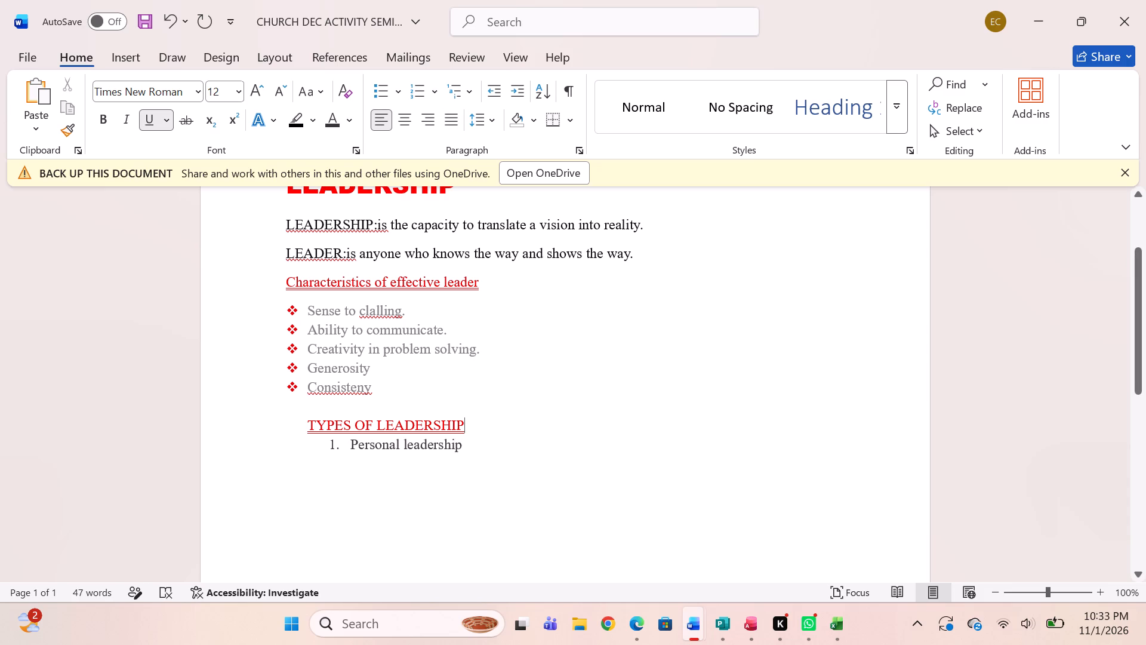
pyautogui.click(464, 447)
pyautogui.press('space')
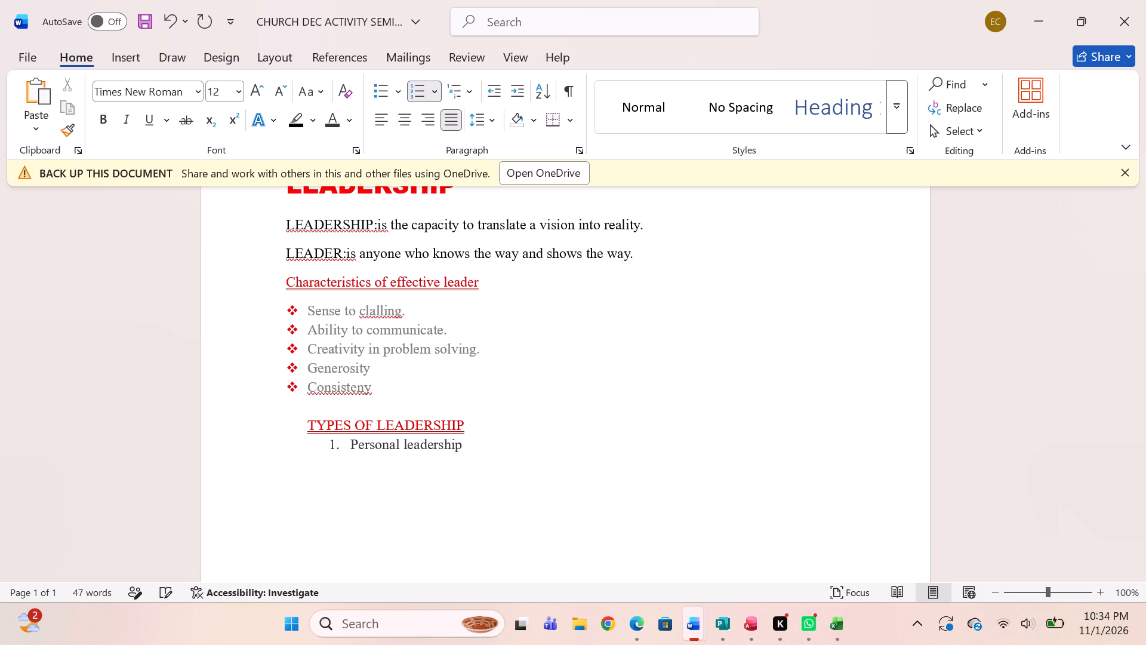
pyautogui.hotkey('shift', '"')
pyautogui.press('BackSpace')
pyautogui.hotkey('shift', ':')
pyautogui.click(347, 127)
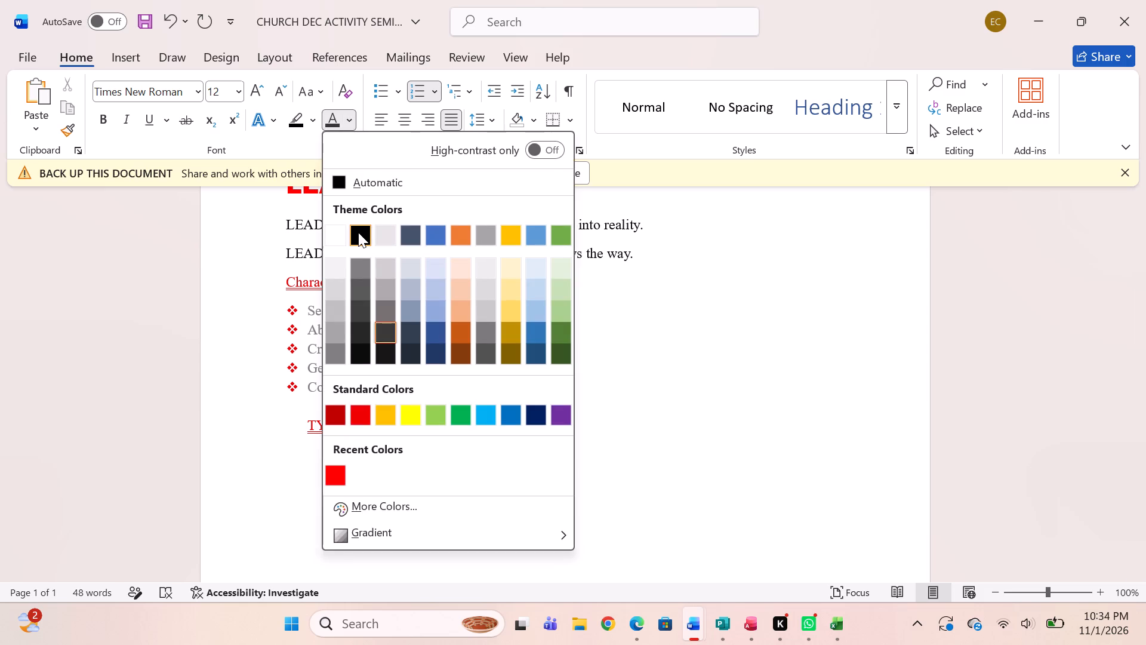
pyautogui.click(358, 232)
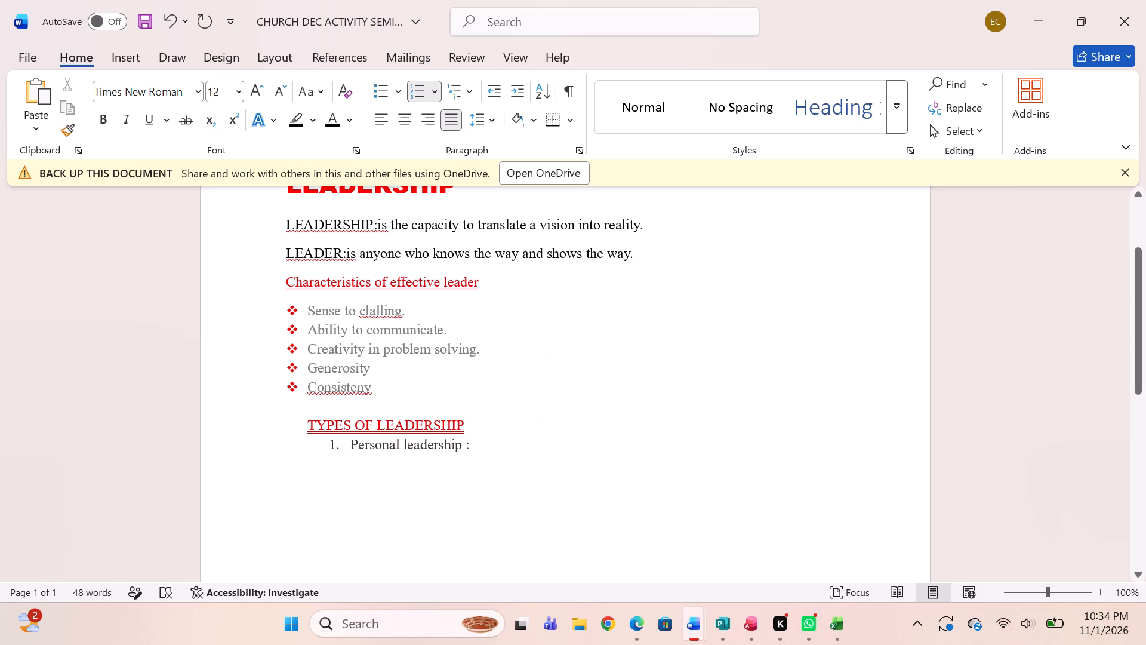
# Begin the "Personal leadership :" definition with "is the ability to influence your self".
pyautogui.write('is')
pyautogui.press('space')
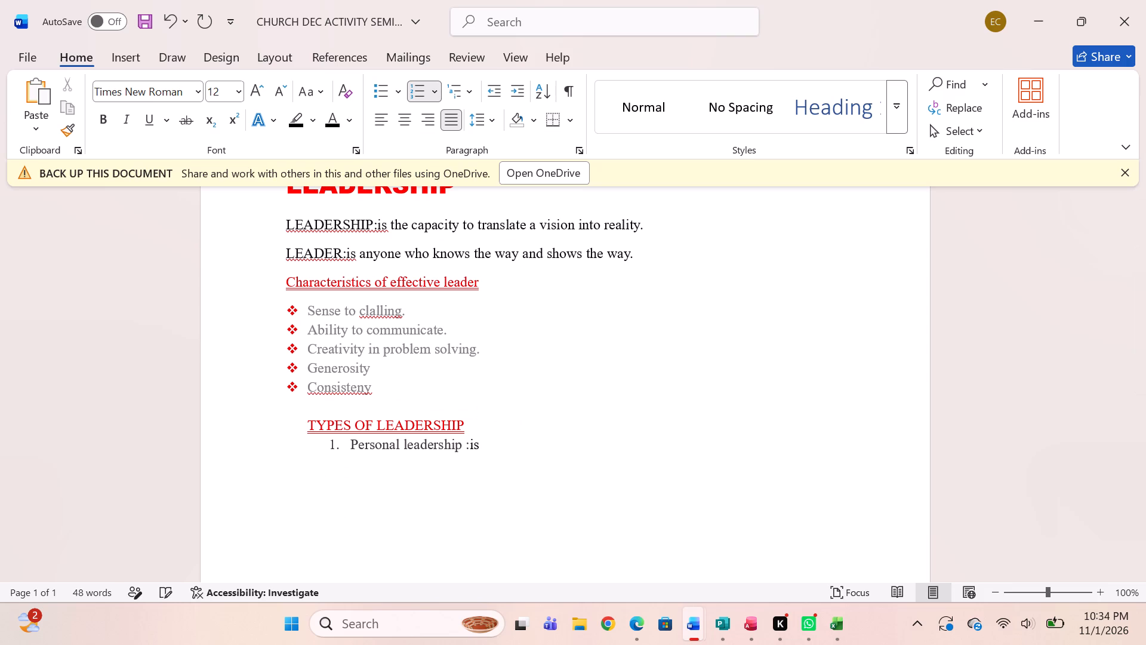
pyautogui.write('the abili')
pyautogui.press('t')
pyautogui.press('r')
pyautogui.press('BackSpace')
pyautogui.press('y')
pyautogui.press('space')
pyautogui.write('to influ')
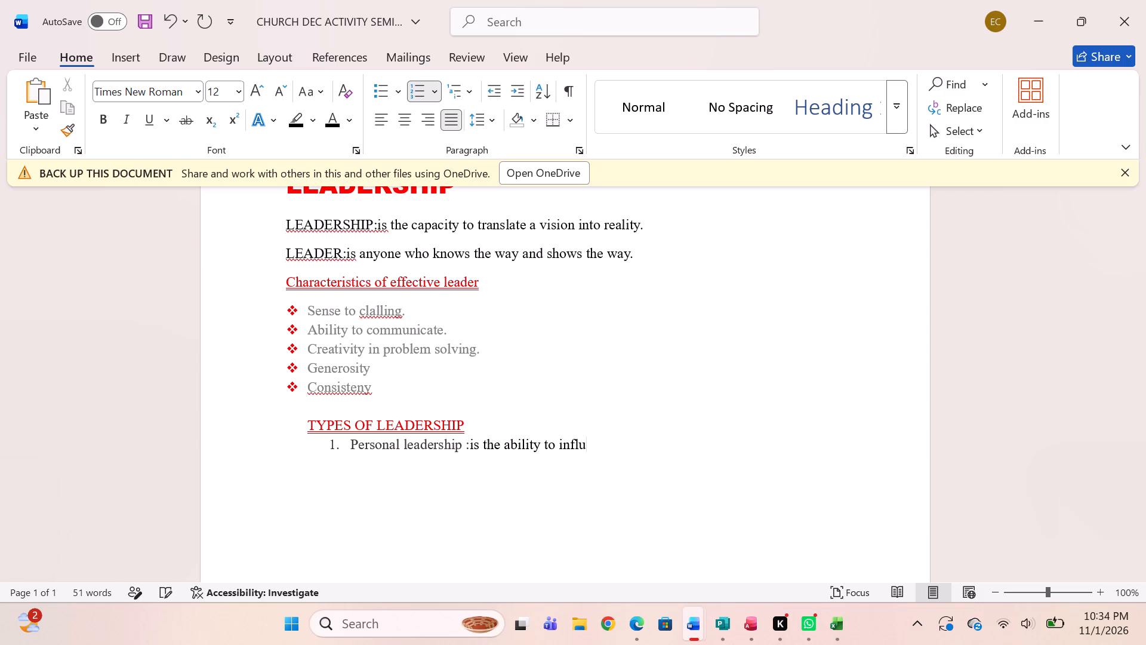
pyautogui.write('ence')
pyautogui.press('space')
pyautogui.write('your')
pyautogui.press('space')
pyautogui.write('self')
pyautogui.press('space')
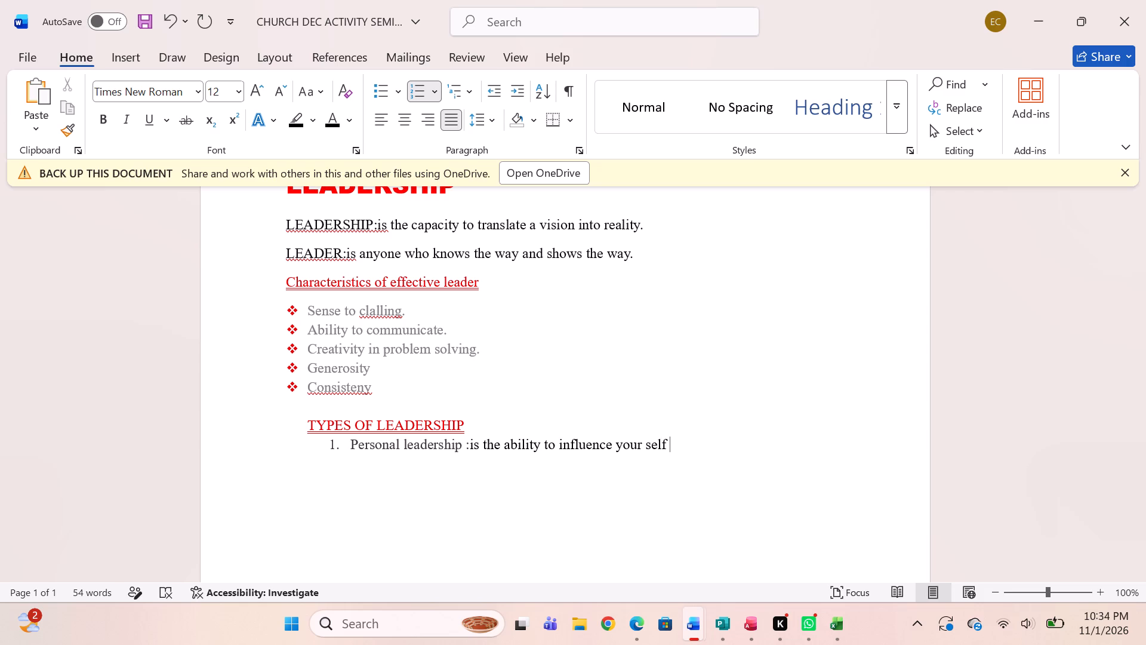
# Complete the item 1 definition with "to achive set objective both short term and long terms." and start numbered item 2.
pyautogui.write('to achi')
pyautogui.write('ve')
pyautogui.press('space')
pyautogui.write('set')
pyautogui.press('space')
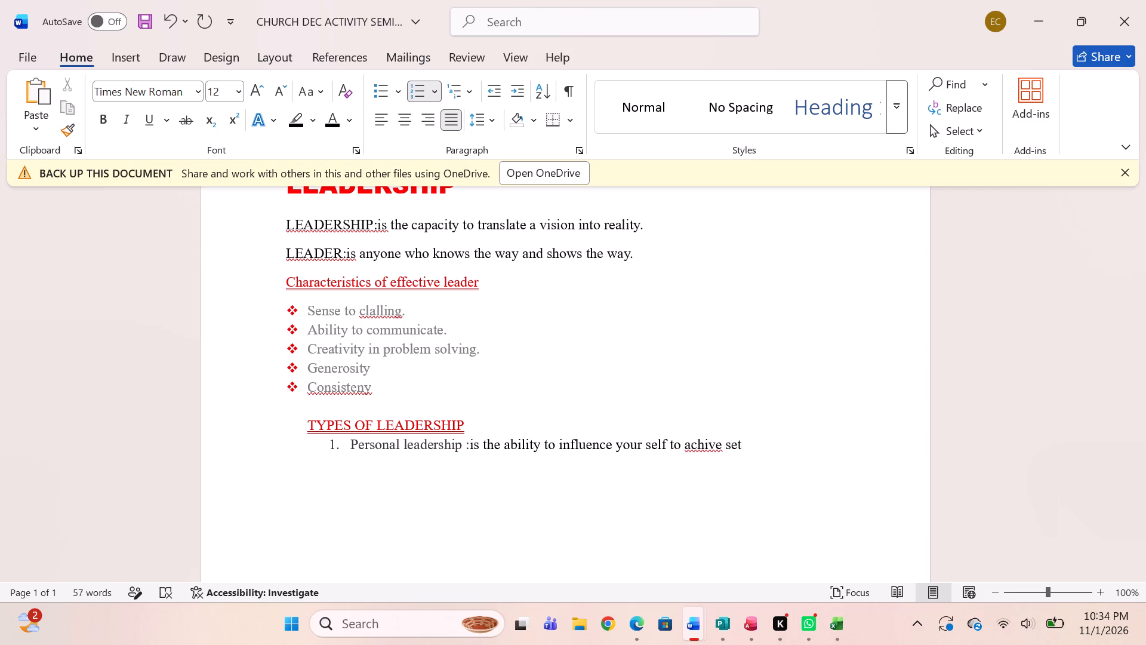
pyautogui.write('objecti')
pyautogui.write('ve')
pyautogui.press('space')
pyautogui.write('both')
pyautogui.press('space')
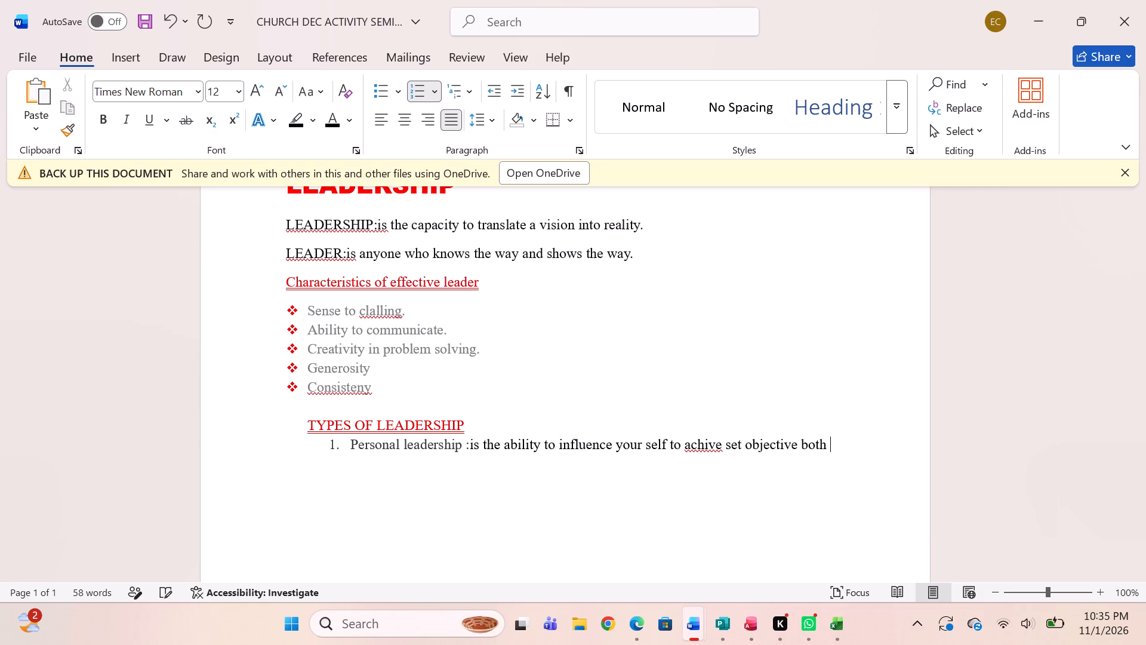
pyautogui.write('sh')
pyautogui.write('ort ter')
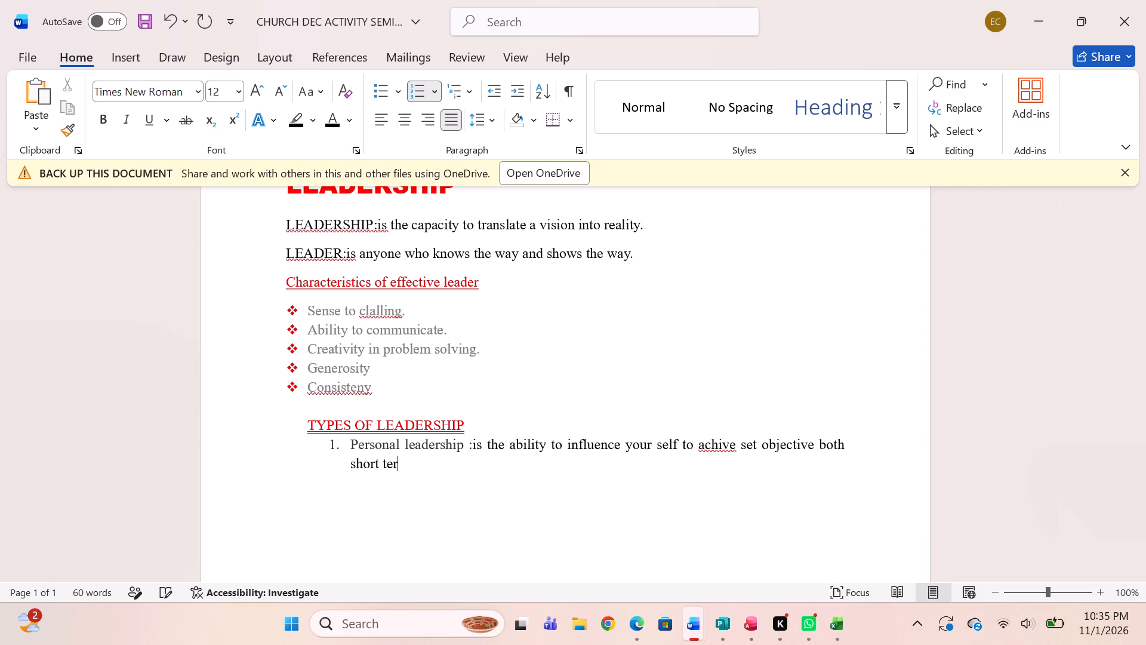
pyautogui.write('m')
pyautogui.press('space')
pyautogui.write('and lo')
pyautogui.write('ng terms')
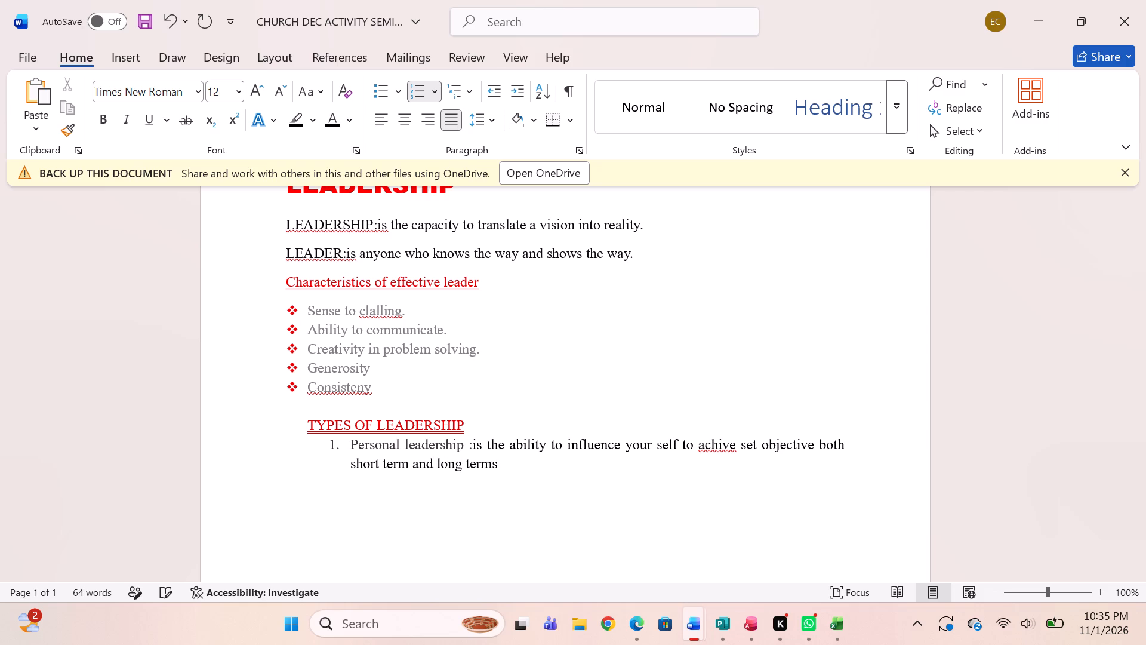
pyautogui.press('.')
pyautogui.press('Return')
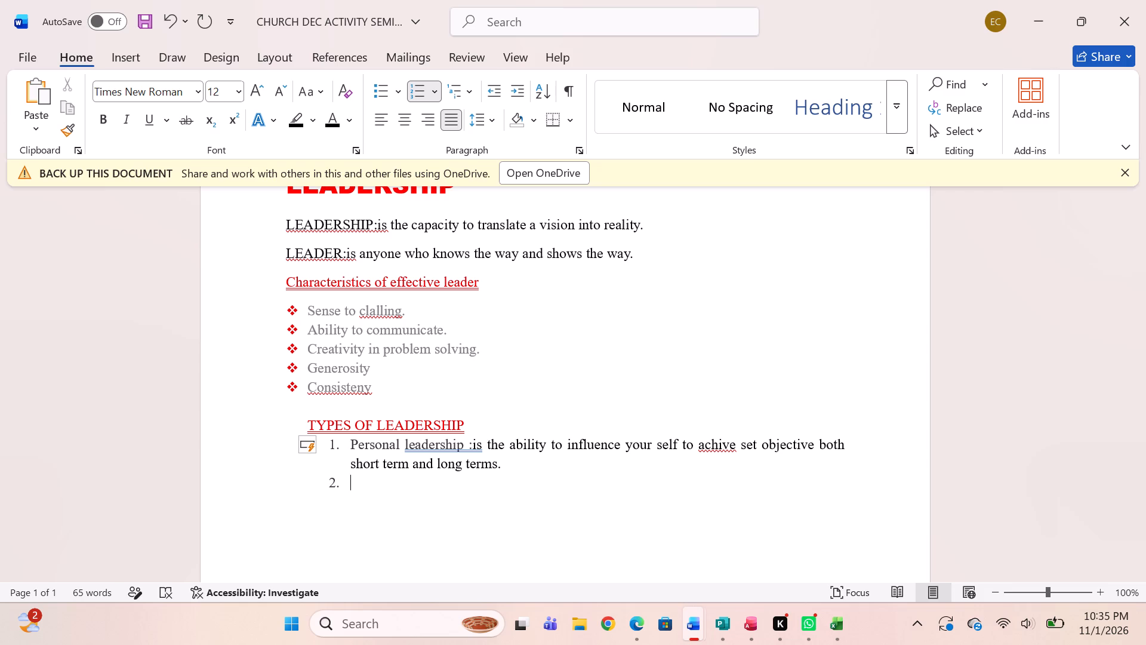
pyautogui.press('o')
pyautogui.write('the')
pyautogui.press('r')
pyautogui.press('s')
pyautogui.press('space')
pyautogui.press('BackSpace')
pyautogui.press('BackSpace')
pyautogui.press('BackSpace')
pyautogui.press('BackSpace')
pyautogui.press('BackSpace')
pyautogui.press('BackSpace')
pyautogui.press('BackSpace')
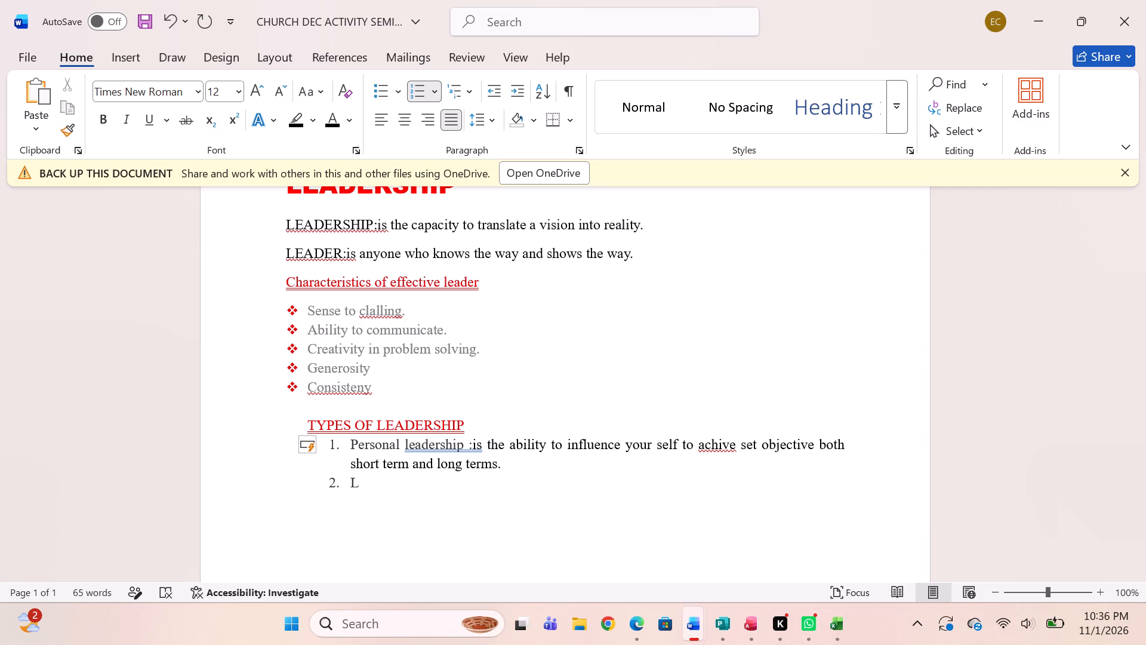
# Enter "Lead others:" as the label of item 2 in the TYPES OF LEADERSHIP list.
pyautogui.write('ead')
pyautogui.press('space')
pyautogui.write('others')
pyautogui.hotkey('shift', ':')
# Remove the colon after "Lead others" in item 2 of the TYPES OF LEADERSHIP list.
pyautogui.press('BackSpace')
# Add "Lead organization" as item 3 of the TYPES OF LEADERSHIP list and start numbered item 4.
pyautogui.press('Return')
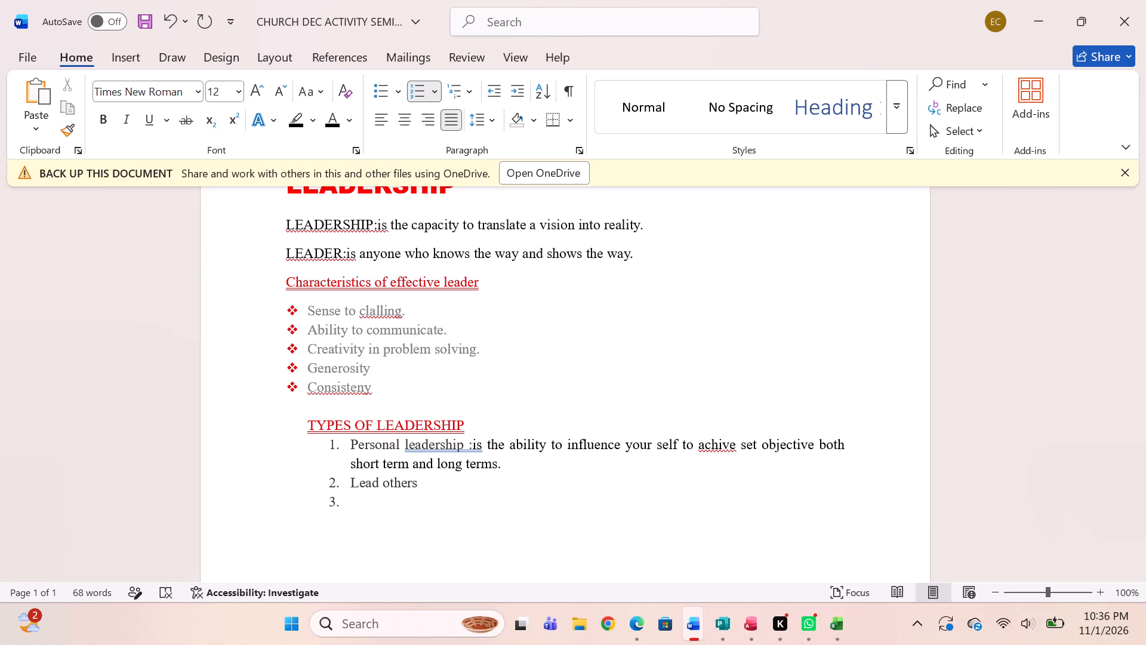
pyautogui.press('l')
pyautogui.write('ea')
pyautogui.write('d or')
pyautogui.write('gani')
pyautogui.write('zation')
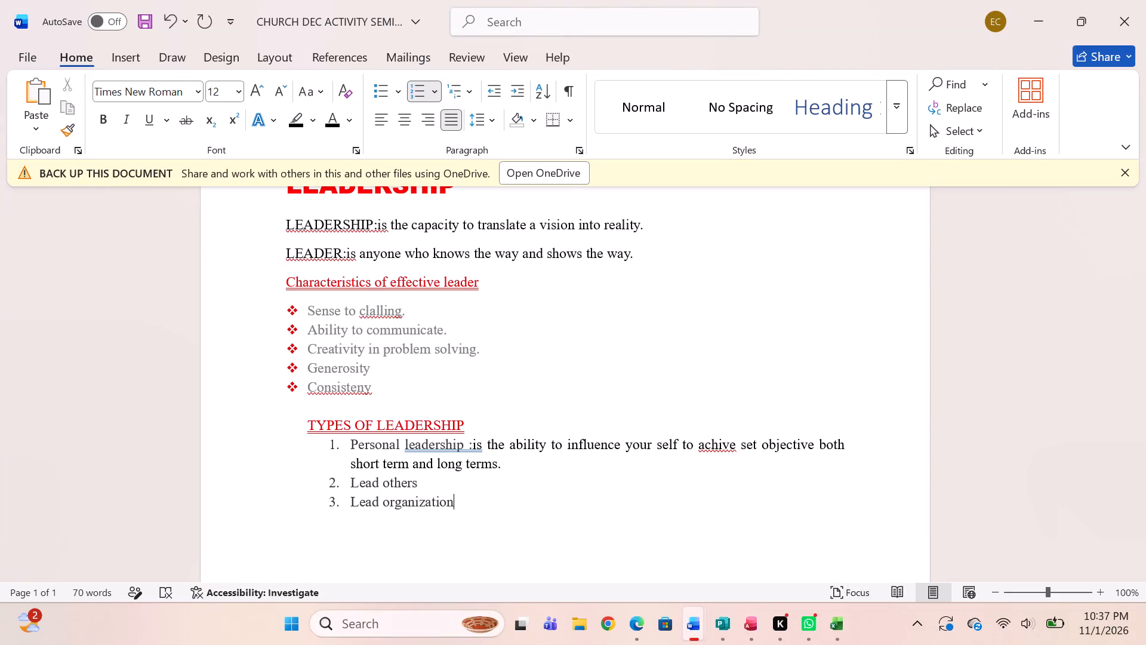
pyautogui.press('Return')
# Save the document.
pyautogui.hotkey('ctrl', 's')
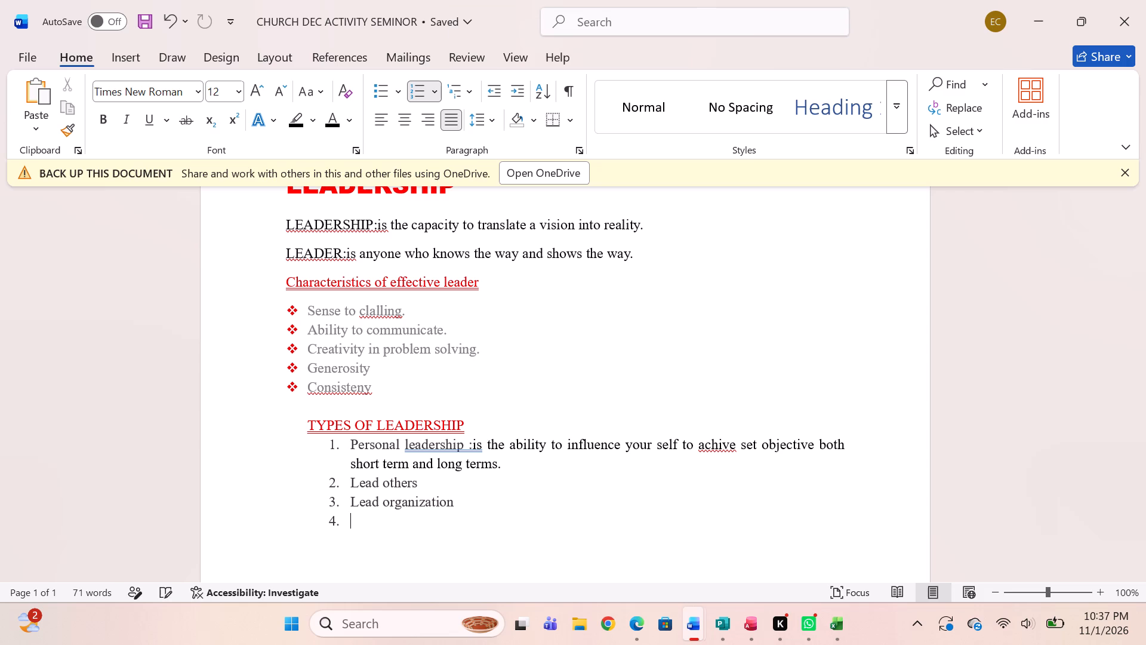
# Remove the empty numbered item 4 so the TYPES OF LEADERSHIP list ends at "Lead organization".
pyautogui.press('Return')
pyautogui.press('BackSpace')
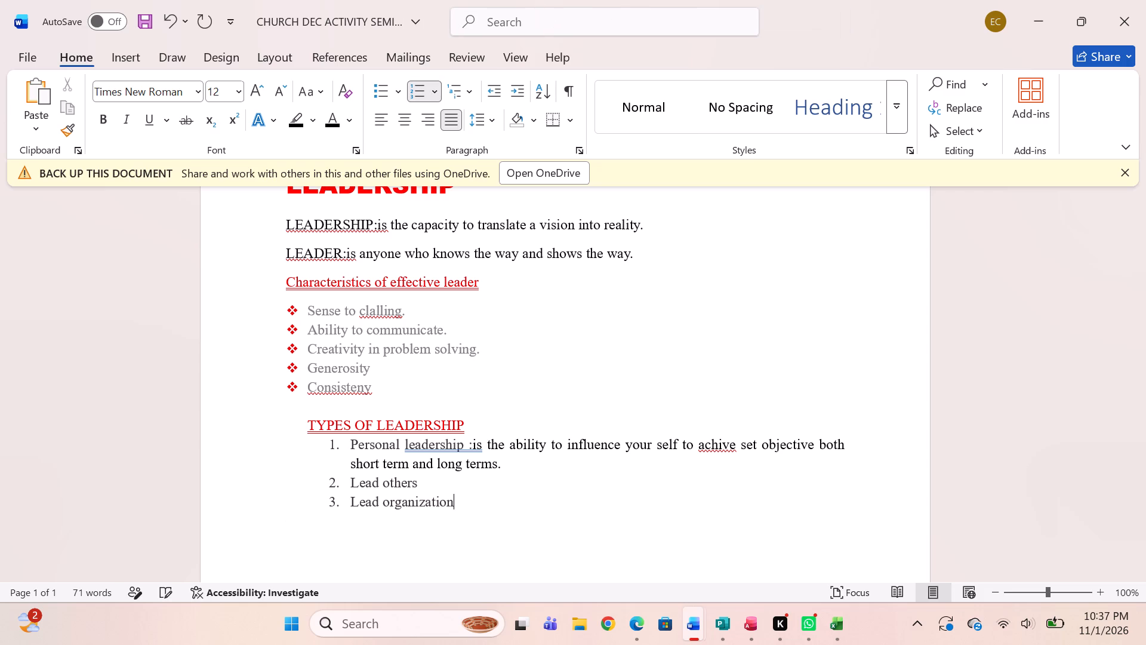